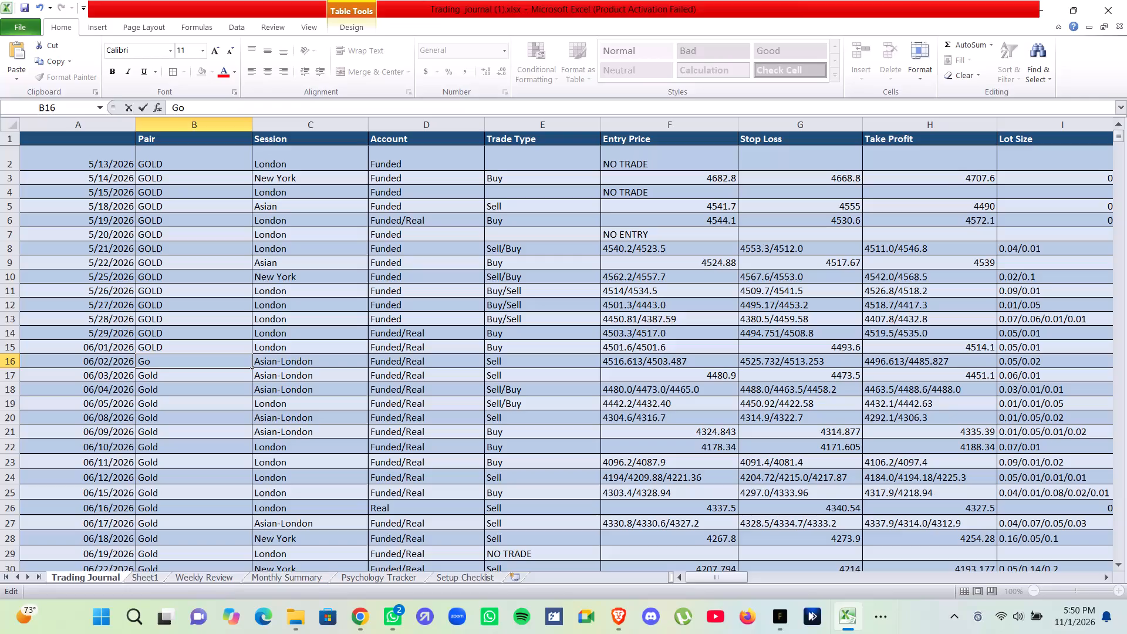
Finish retyping the Pair entry in cell B16 as uppercase GOLD.
key("BackSpace")
key("o")
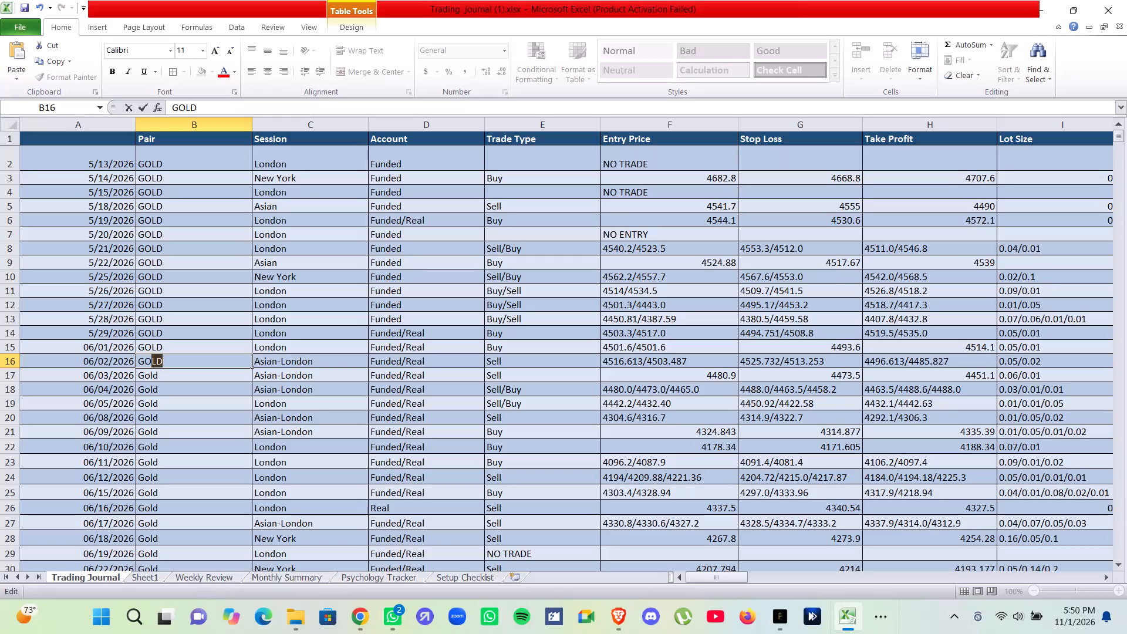
type("LD")
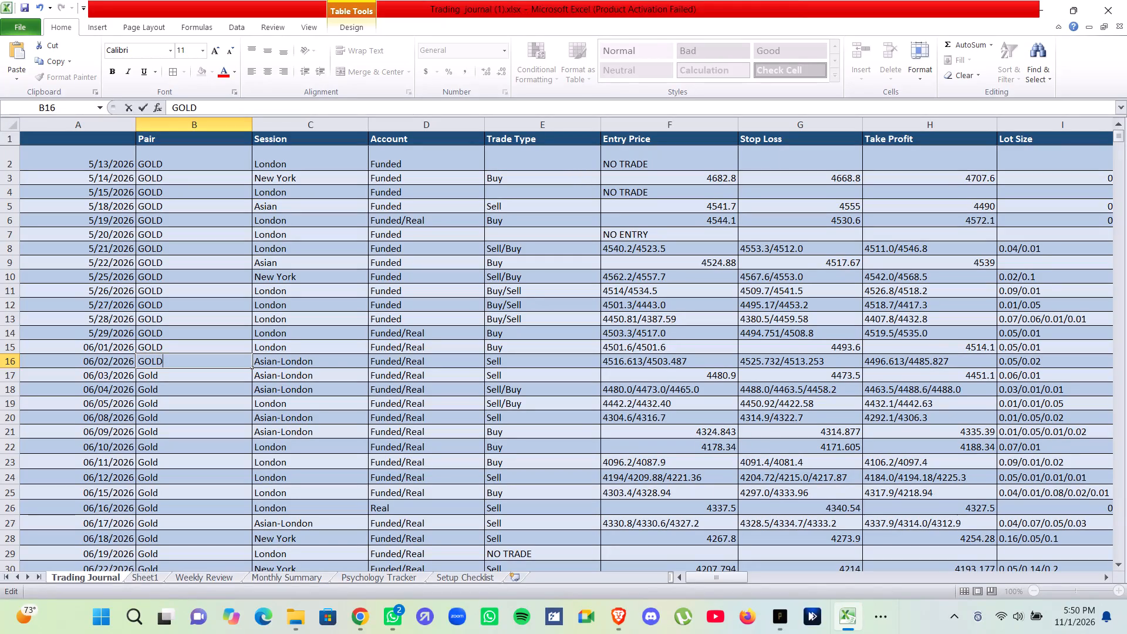
key("Down")
key("Down")
key("Down")
key("Down")
key("Down")
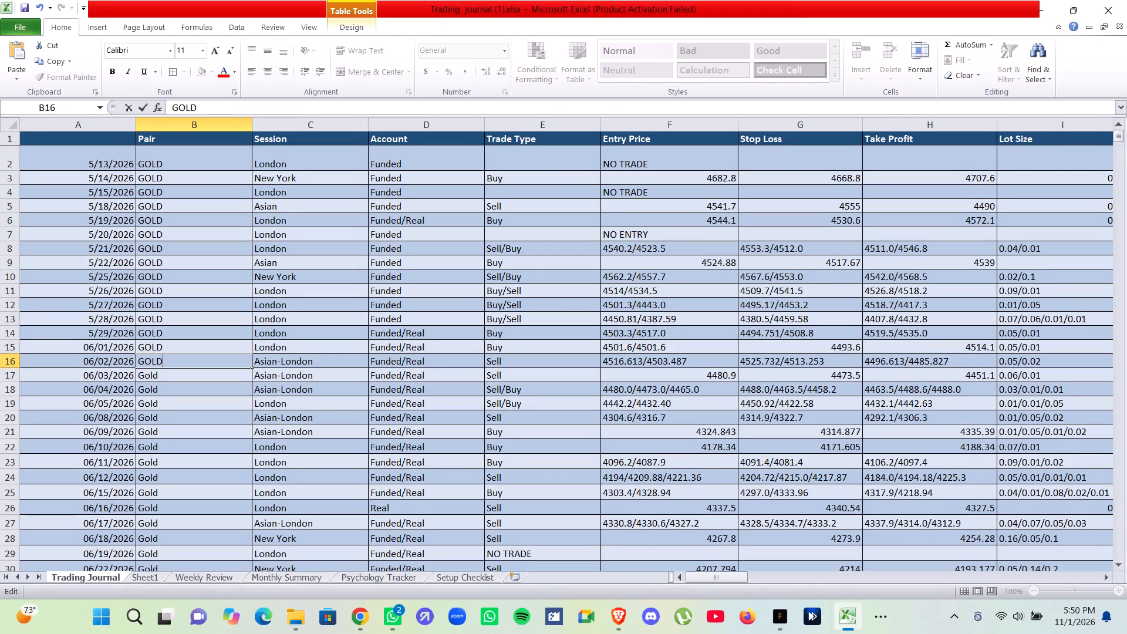
Change the Pair entries in cells B17 and B18 to uppercase GOLD.
left_click(178, 377)
double_click(169, 376)
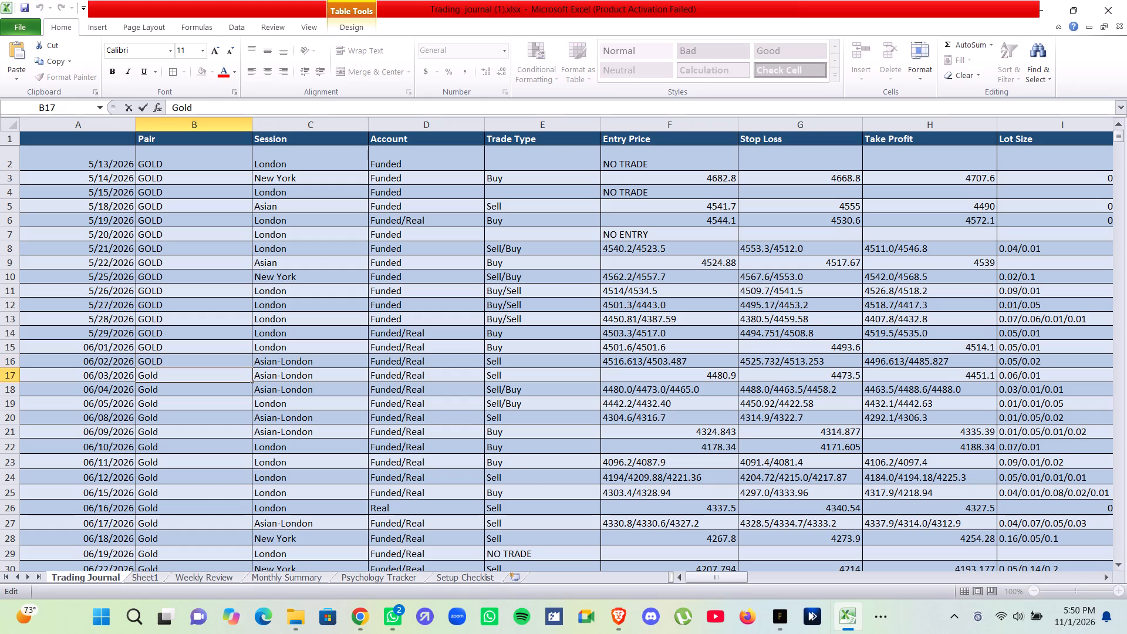
key("BackSpace")
key("BackSpace")
key("BackSpace")
type("OLD")
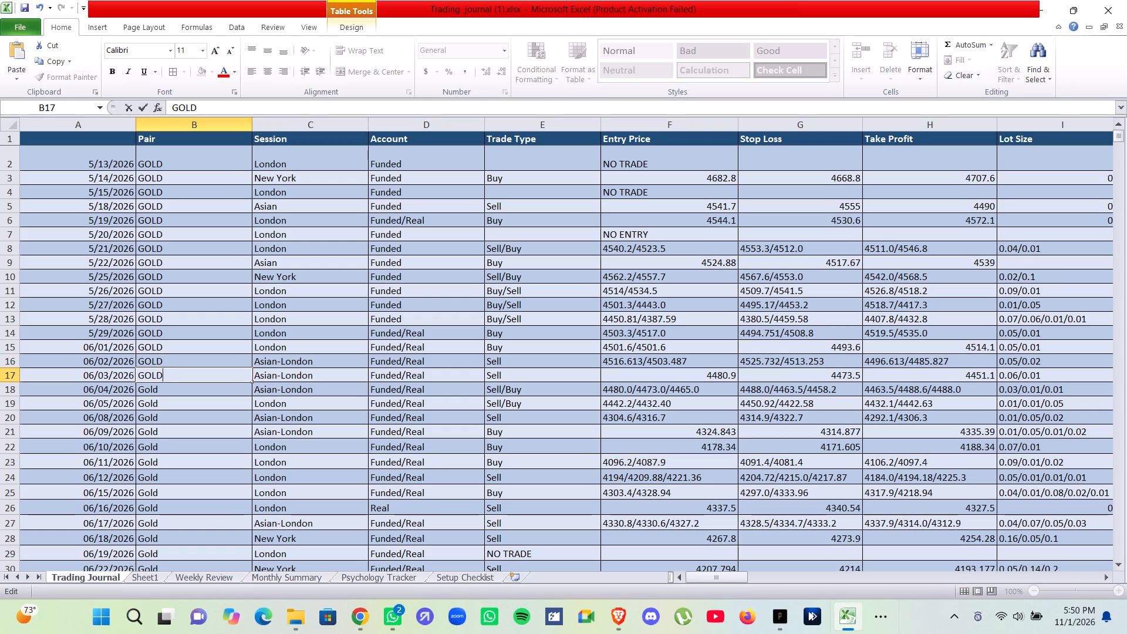
double_click(166, 392)
key("BackSpace")
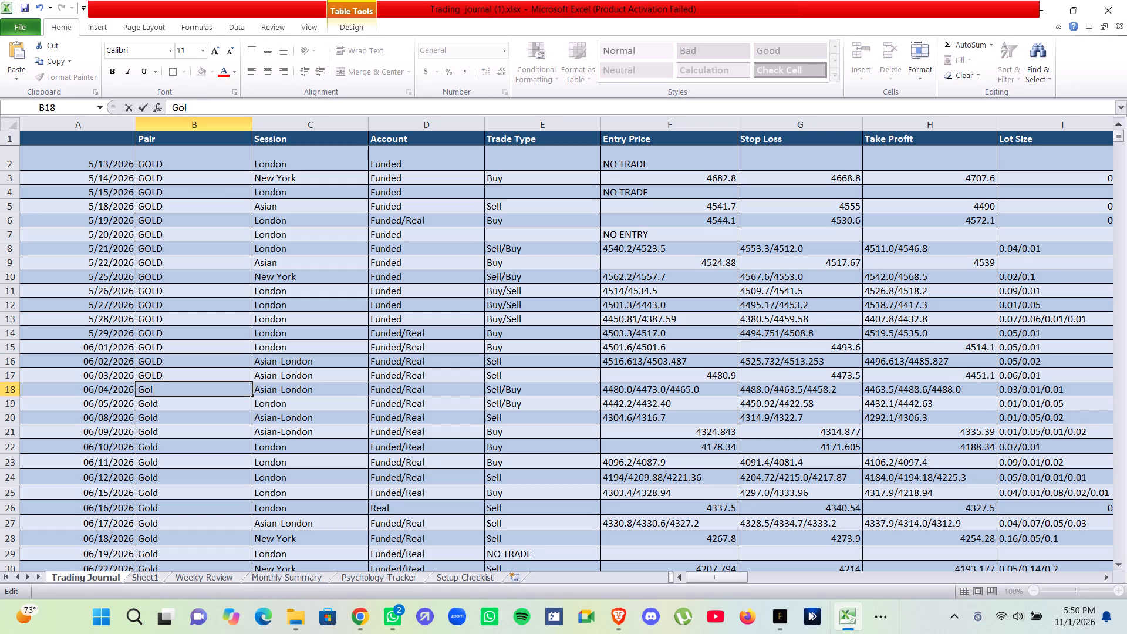
key("BackSpace")
key("BackSpace")
type("OLD")
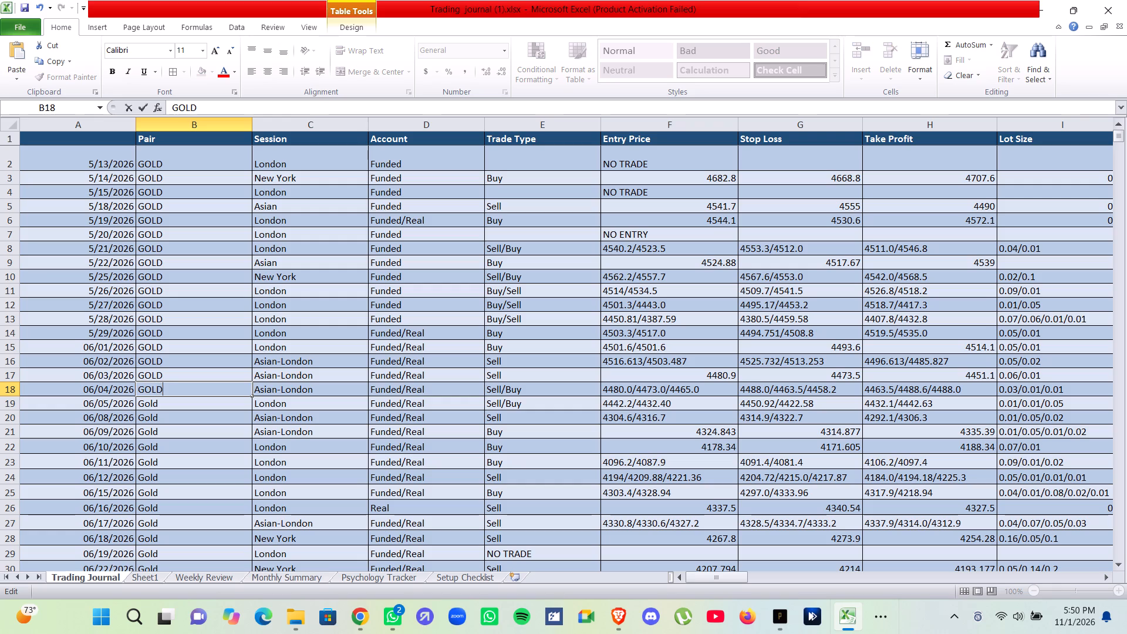
Change the Pair entry in cell B19, dated 06/05/2026, to uppercase GOLD.
double_click(164, 400)
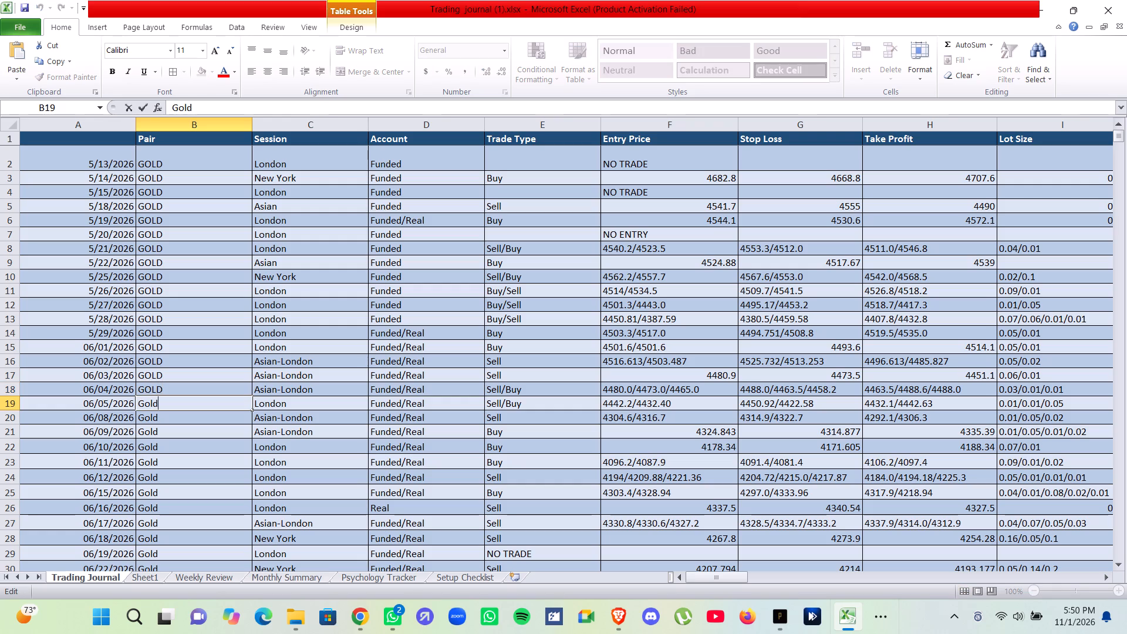
key("BackSpace")
key("BackSpace")
key("BackSpace")
type("OLD")
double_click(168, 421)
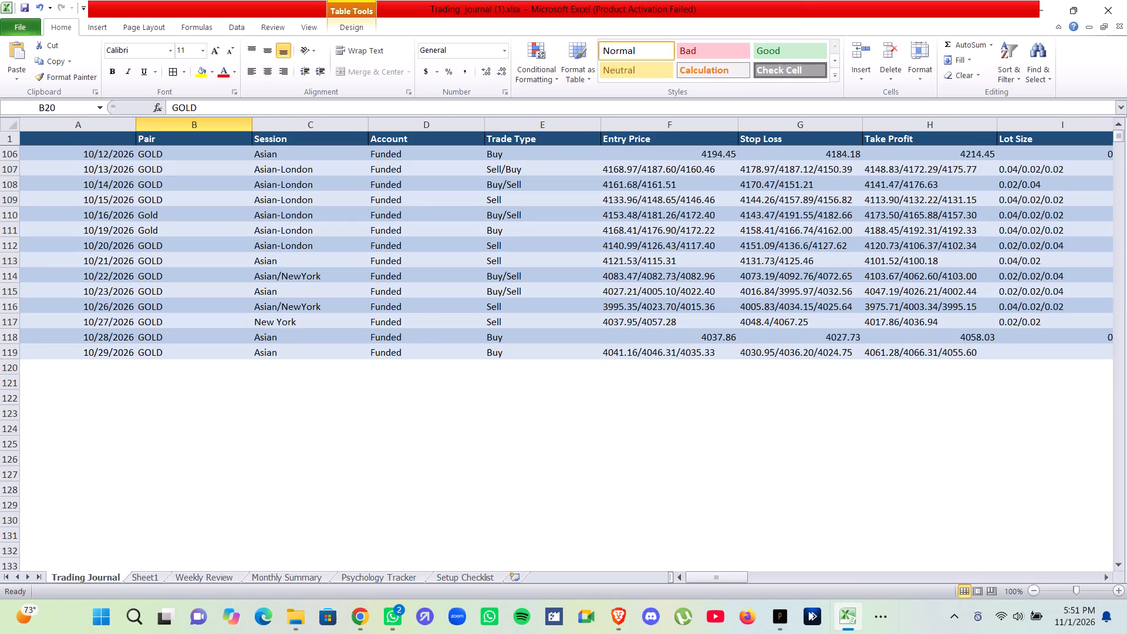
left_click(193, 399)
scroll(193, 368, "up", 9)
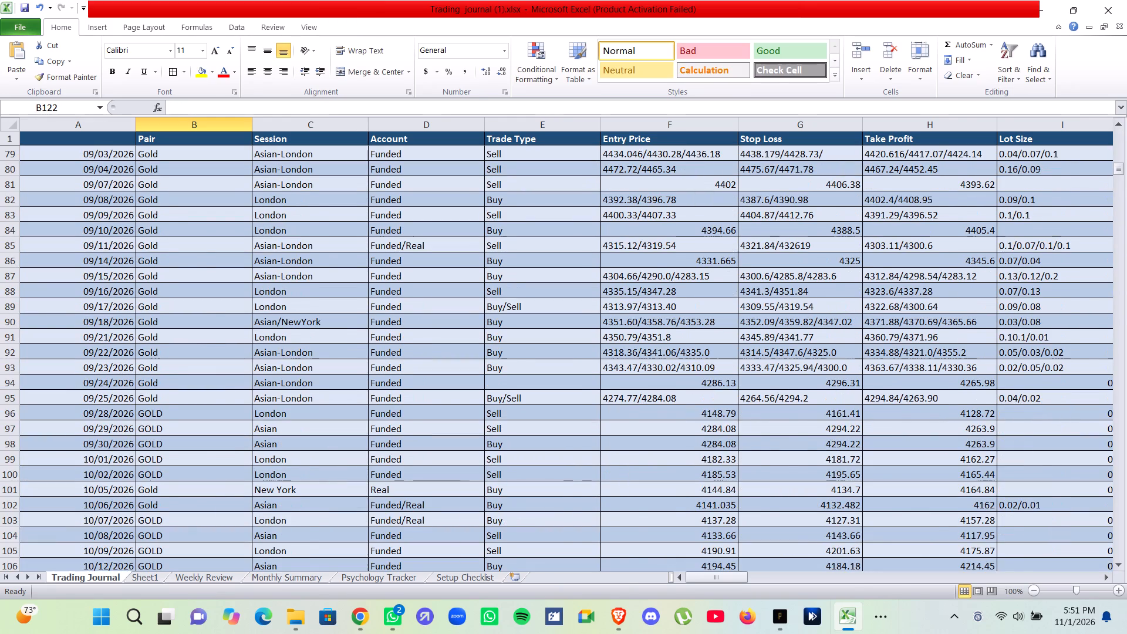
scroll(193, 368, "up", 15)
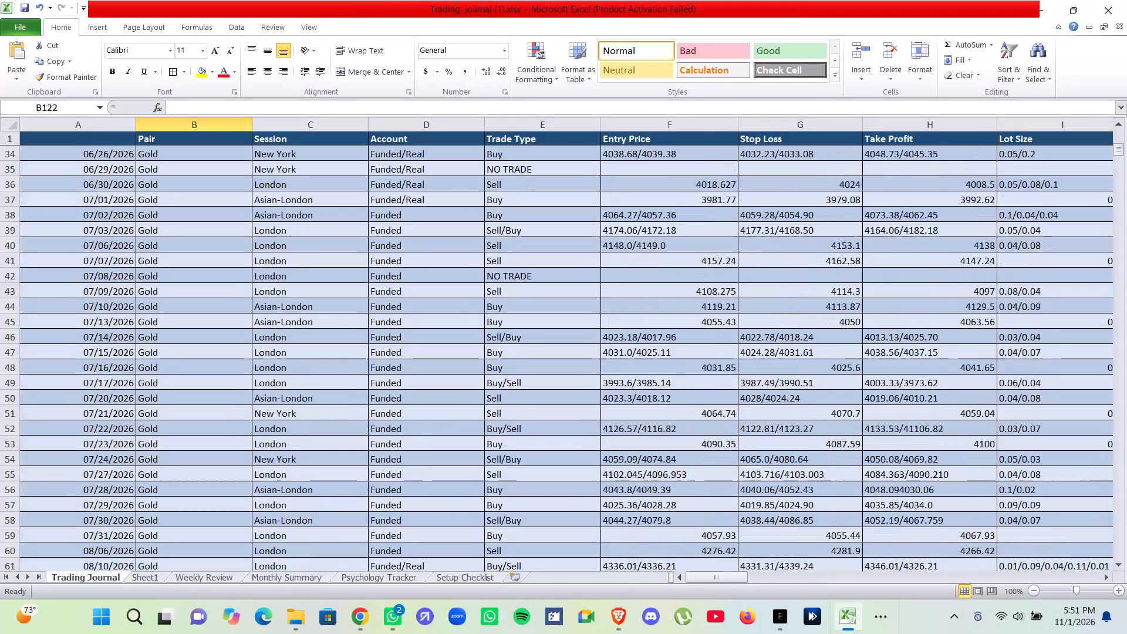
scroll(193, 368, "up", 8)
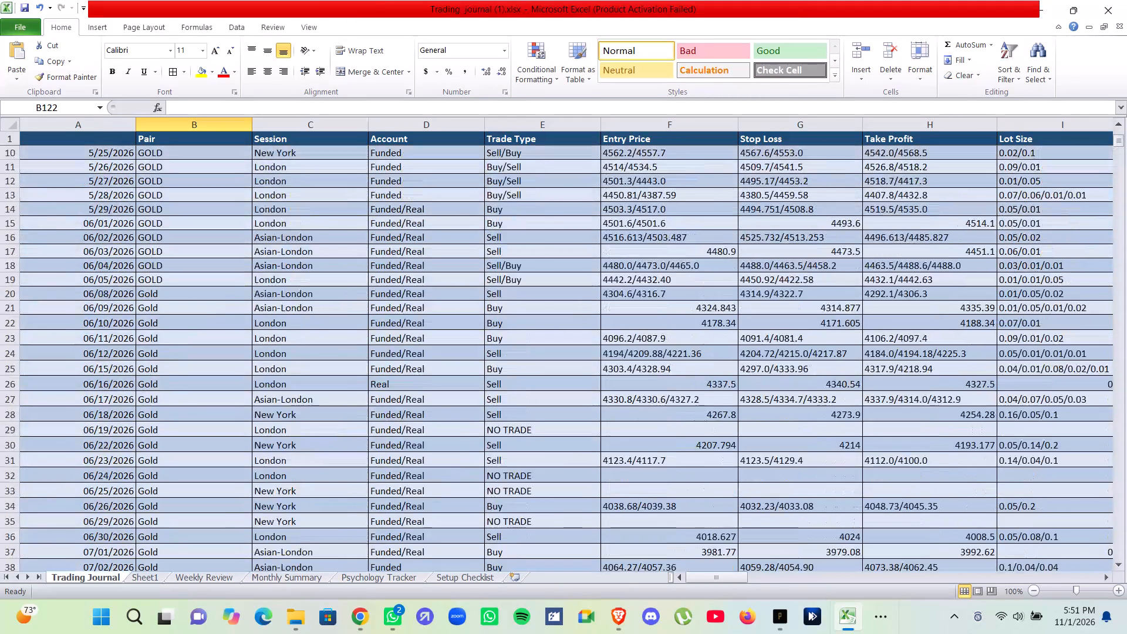
Change the Pair entries in cells B20 and B21 to uppercase GOLD.
double_click(167, 292)
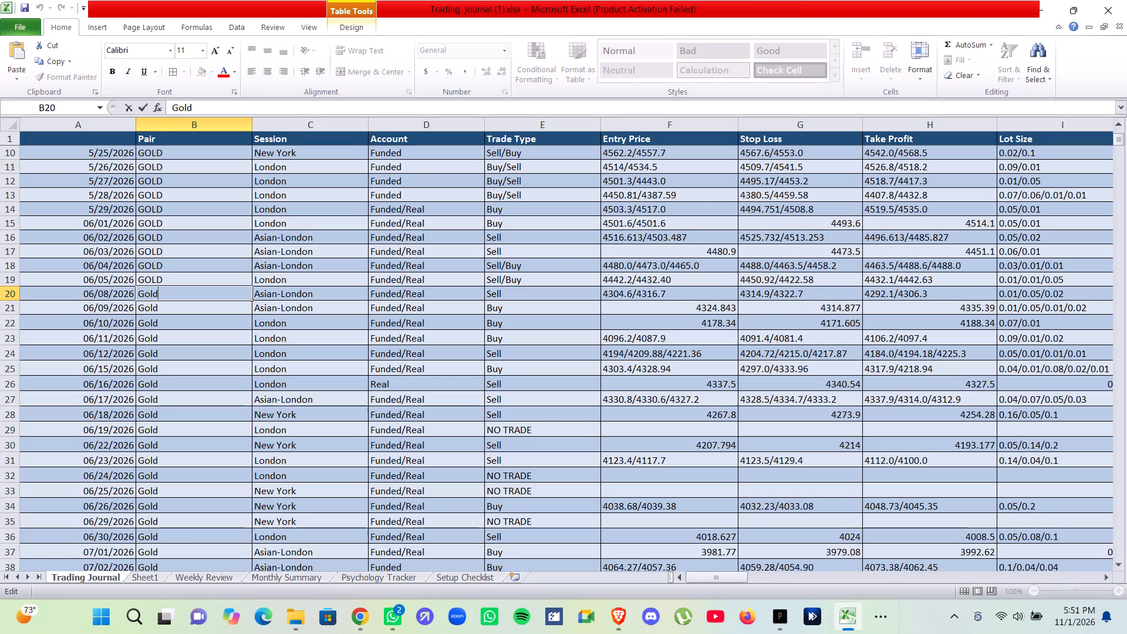
key("BackSpace")
key("BackSpace")
key("BackSpace")
type("OLD")
left_click(164, 308)
double_click(164, 308)
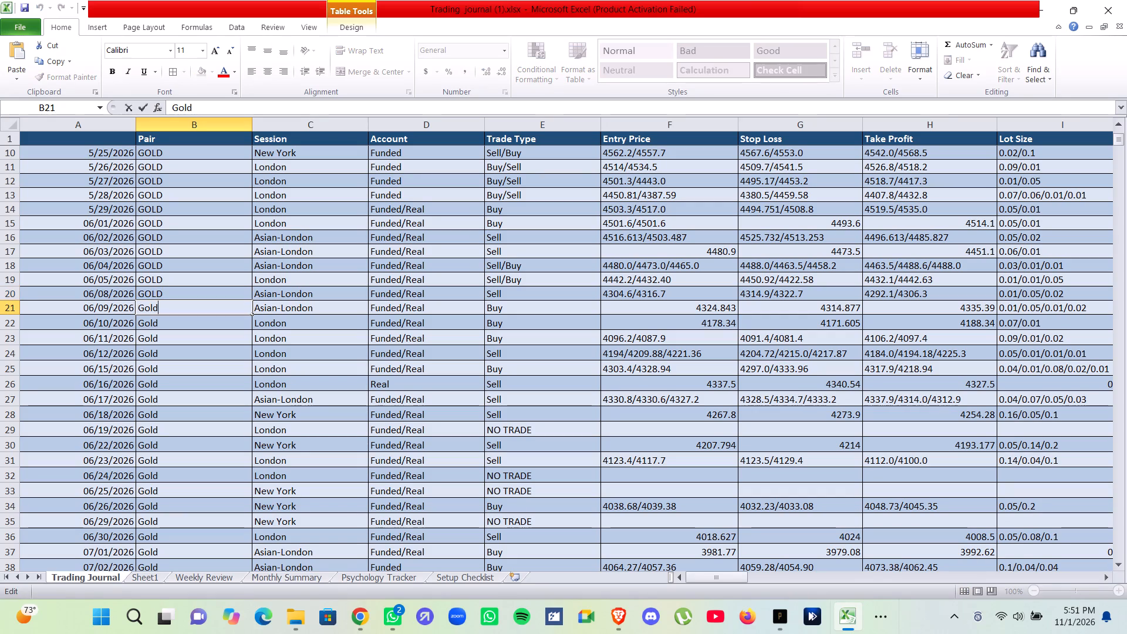
key("BackSpace")
key("BackSpace")
key("BackSpace")
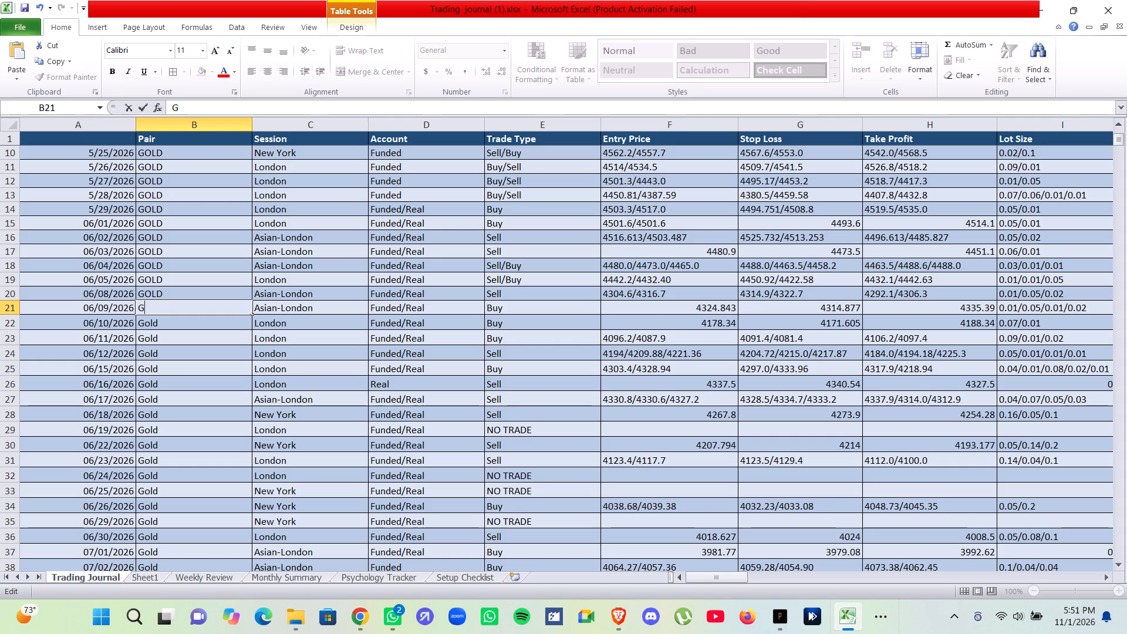
type("OLD")
Change the Pair entries in cells B22 and B23 to uppercase GOLD.
double_click(171, 325)
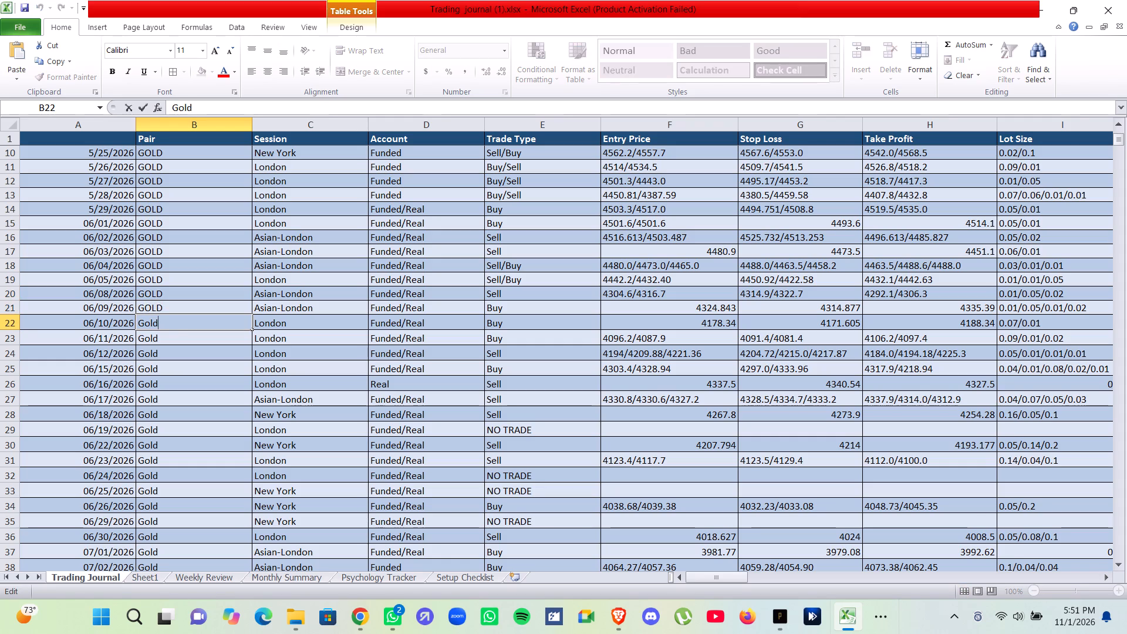
key("BackSpace")
key("BackSpace")
key("BackSpace")
type("OLD")
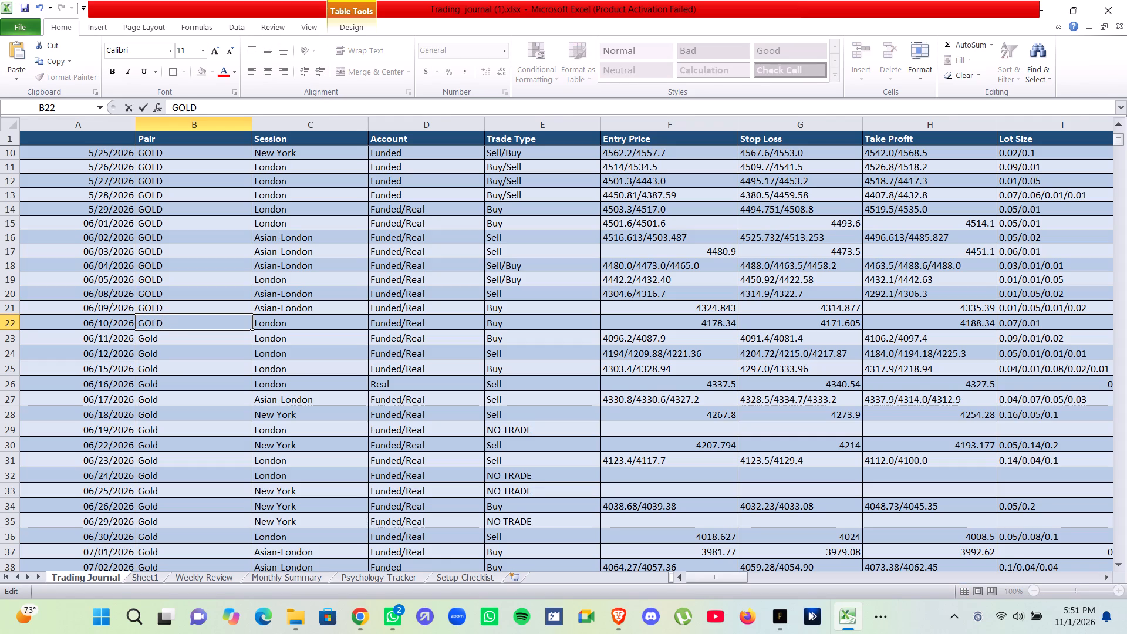
double_click(169, 339)
key("BackSpace")
key("BackSpace")
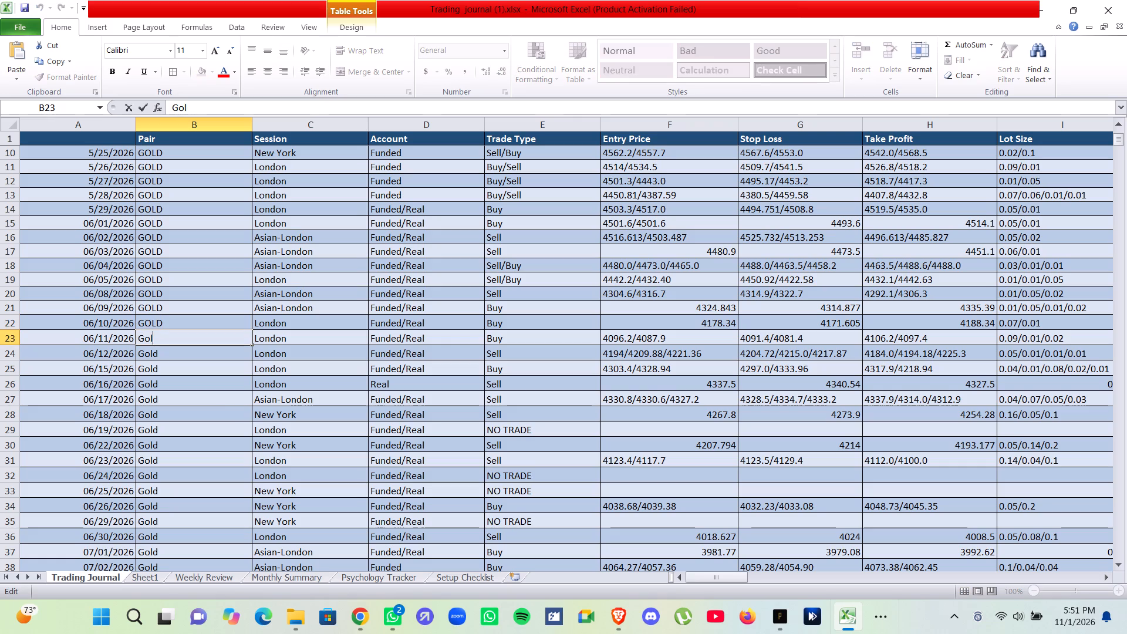
key("BackSpace")
type("OLD")
Change the Pair entries in cells B24 and B25 to uppercase GOLD.
double_click(170, 356)
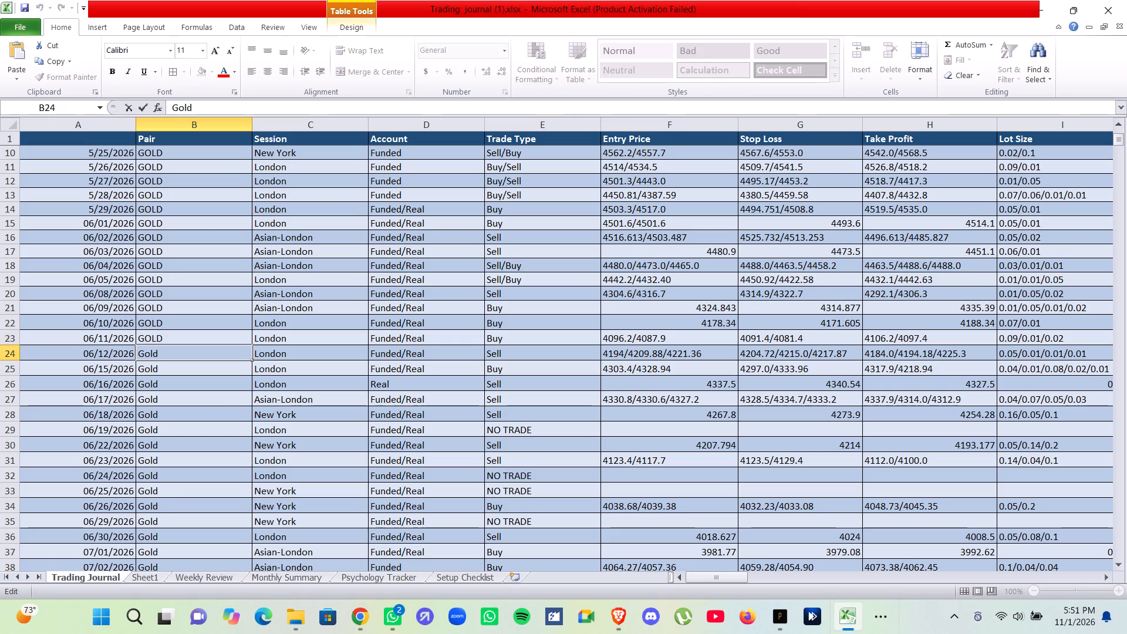
key("BackSpace")
key("BackSpace")
key("BackSpace")
type("OLD")
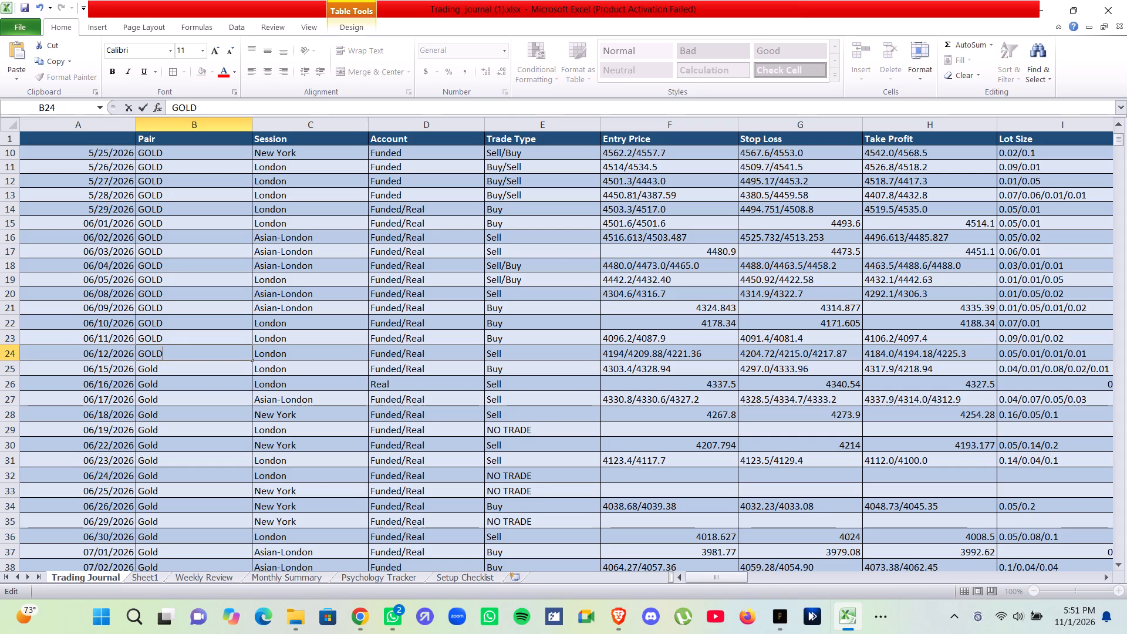
double_click(169, 369)
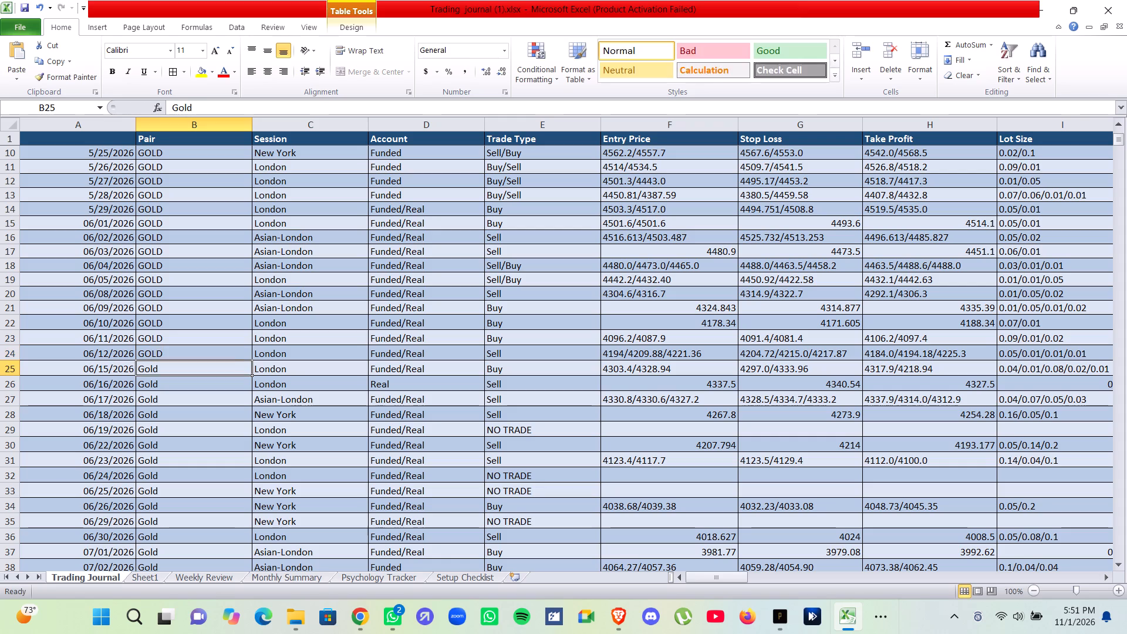
key("BackSpace")
key("BackSpace")
key("BackSpace")
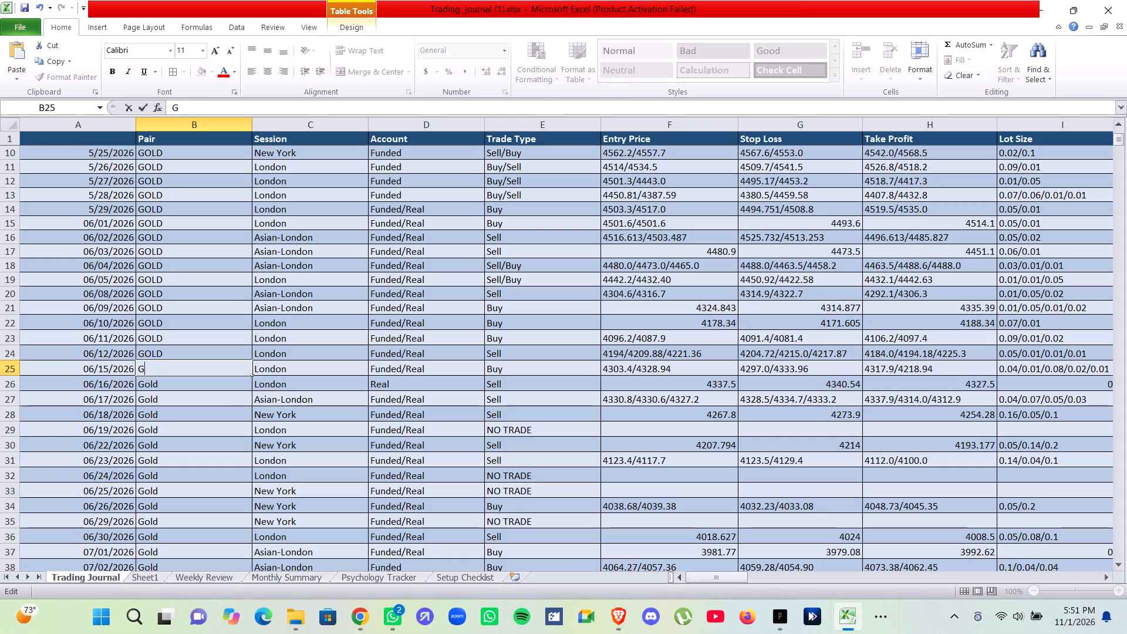
type("OLD")
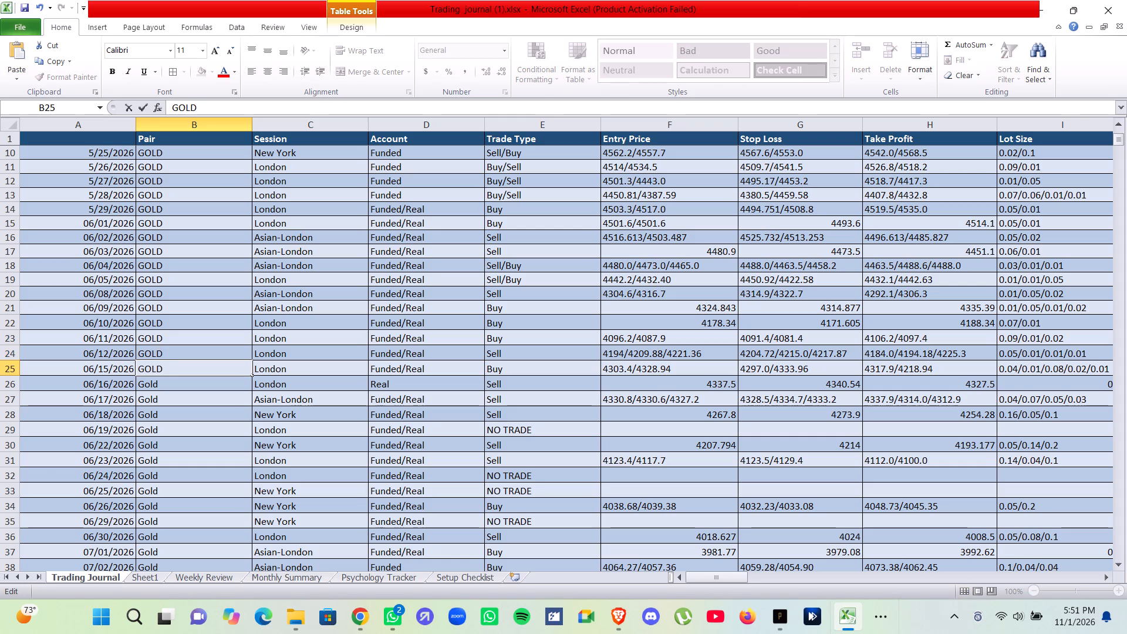
Change the Pair entry in cell B26, dated 06/16/2026, to uppercase GOLD.
double_click(168, 384)
key("BackSpace")
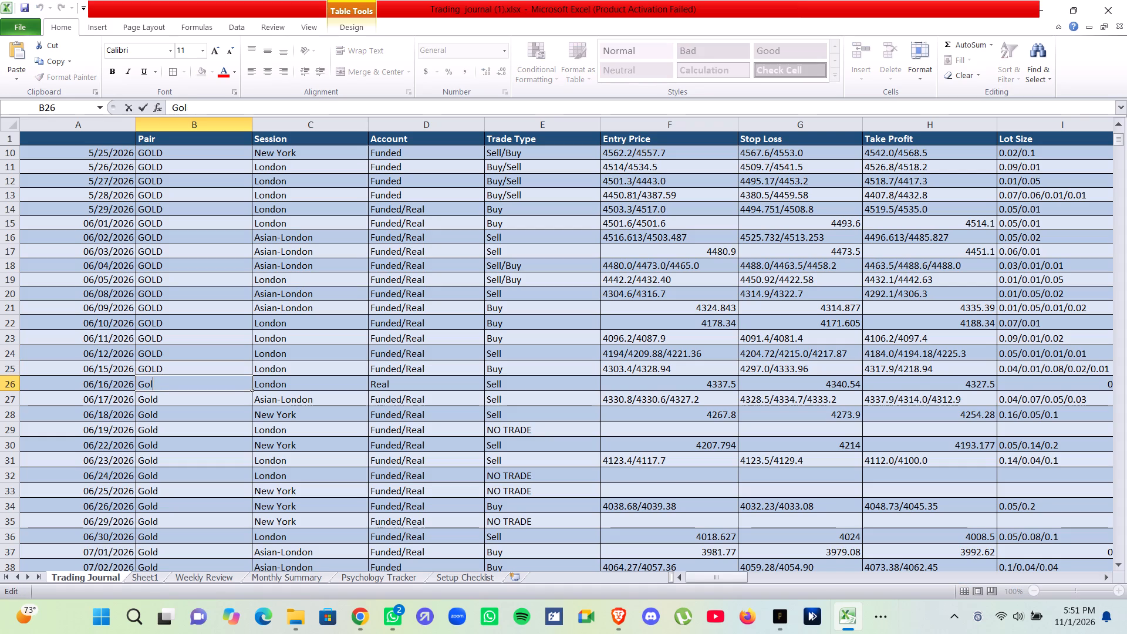
key("BackSpace")
key("BackSpace")
type("OLD")
Change the Pair entries in cells B27 and B28 to uppercase GOLD.
double_click(164, 398)
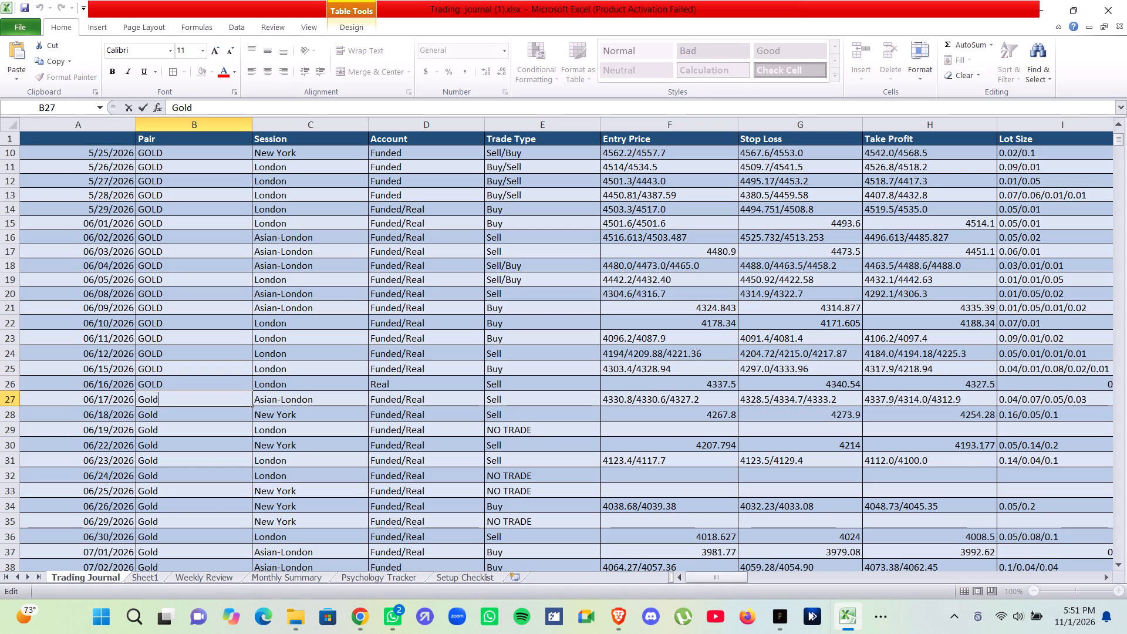
key("BackSpace")
key("BackSpace")
key("BackSpace")
type("OLD")
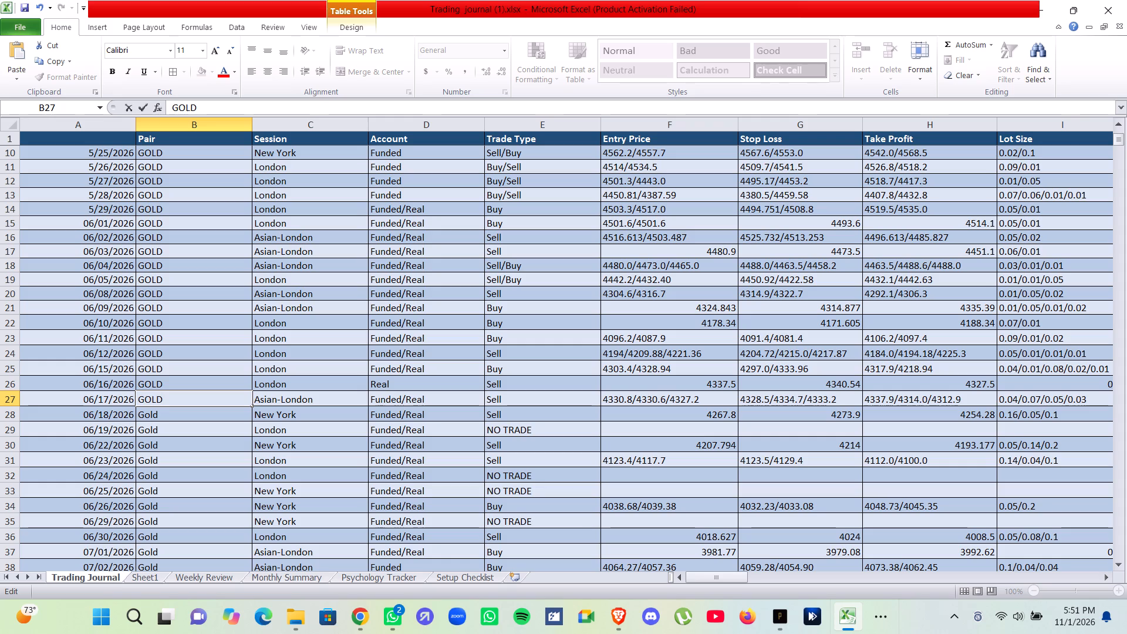
double_click(164, 415)
key("BackSpace")
key("BackSpace")
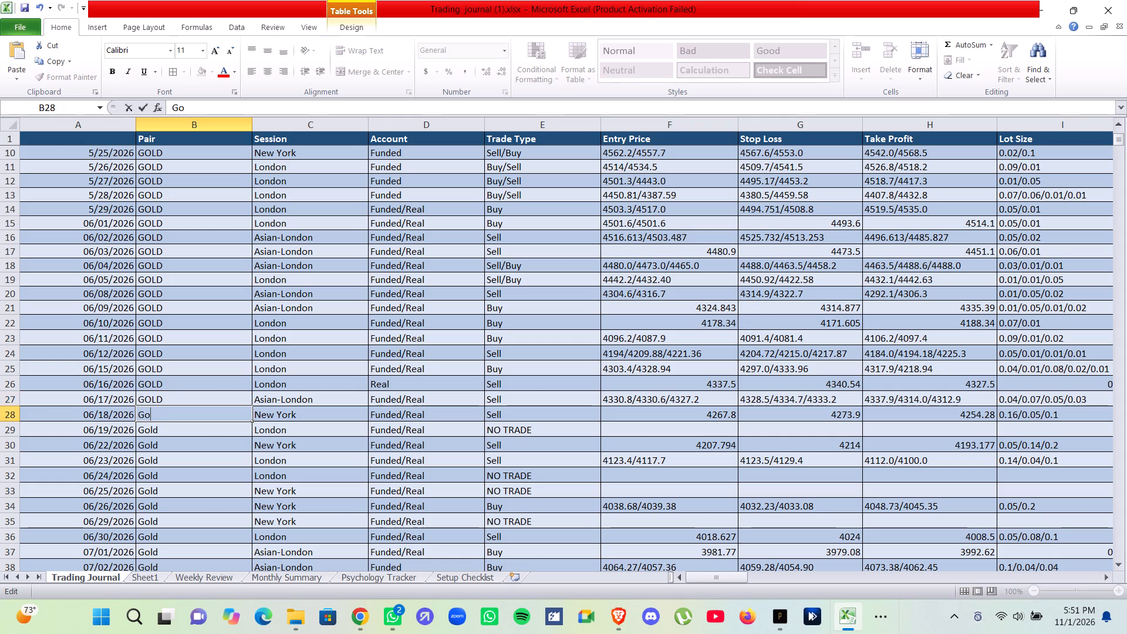
key("BackSpace")
type("OLD")
Change the Pair entries in cells B29 and B30 to uppercase GOLD.
double_click(194, 432)
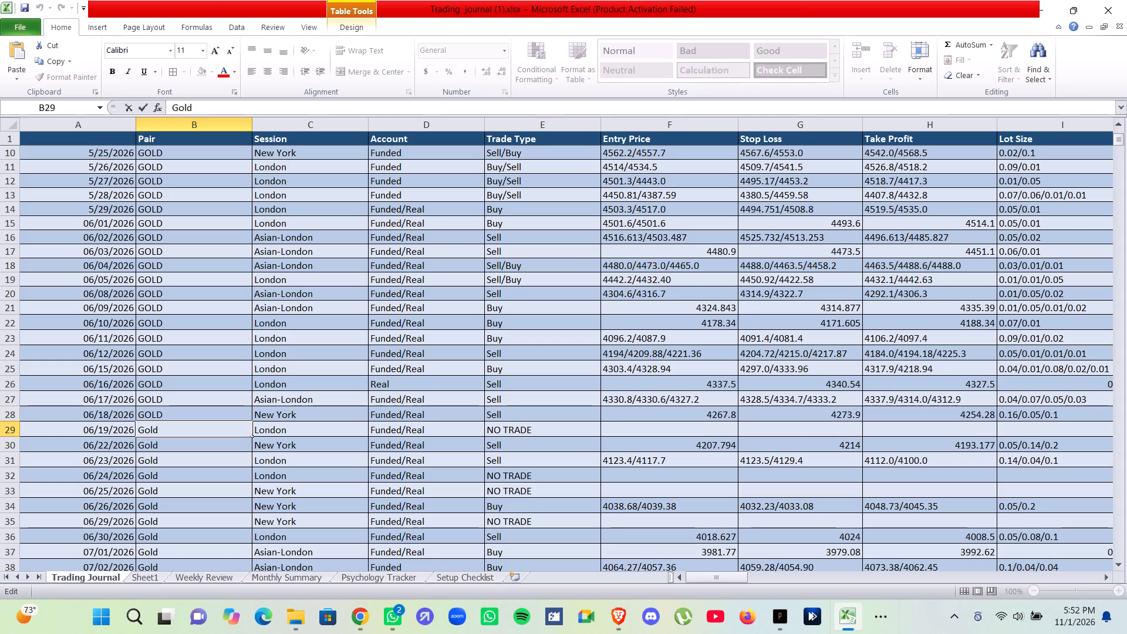
key("BackSpace")
key("BackSpace")
key("BackSpace")
type("OLD")
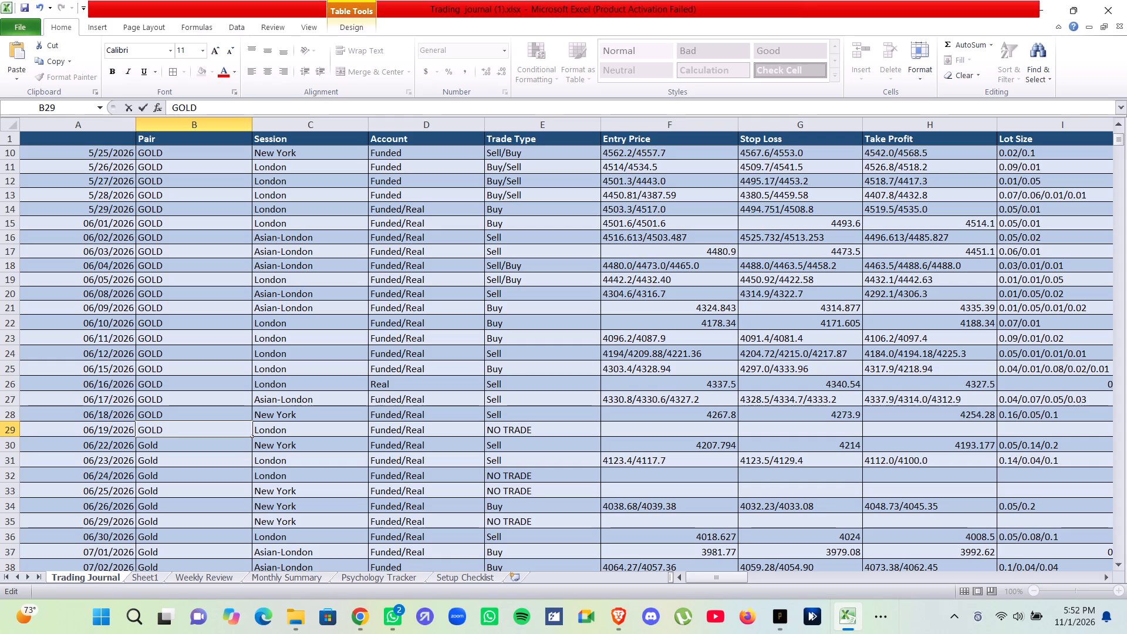
double_click(162, 448)
key("BackSpace")
key("BackSpace")
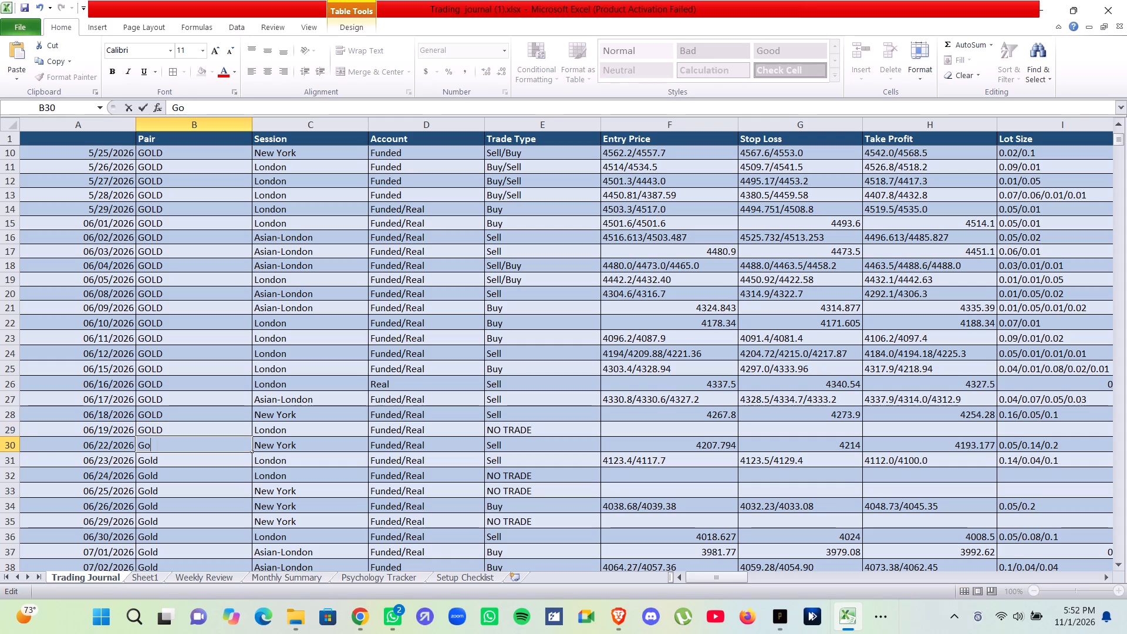
key("BackSpace")
type("OLD")
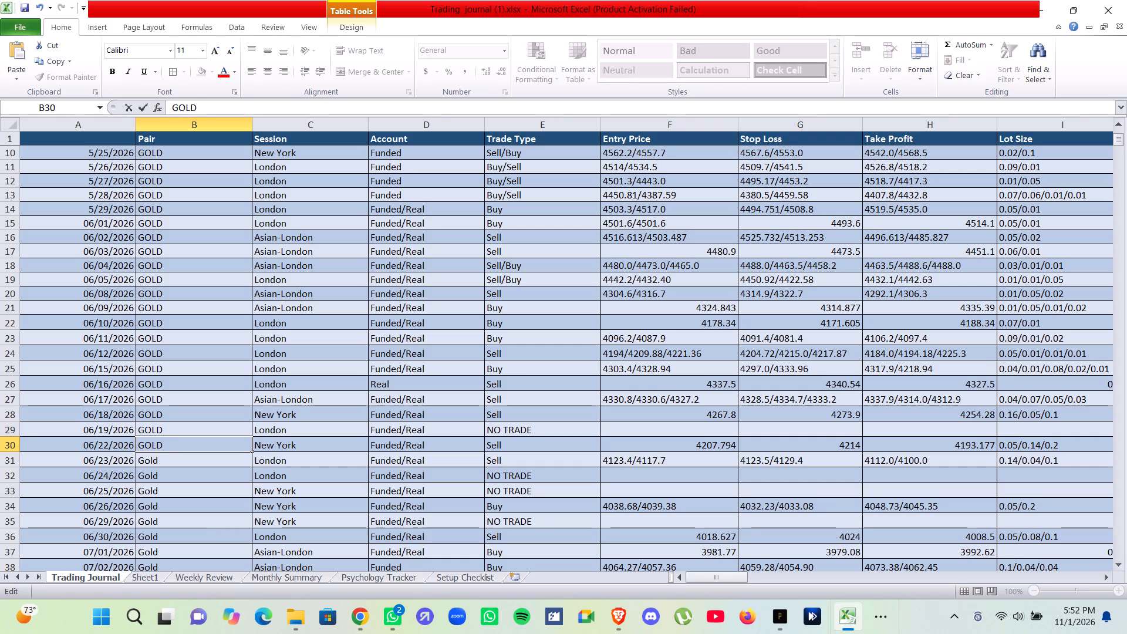
Change the Pair entries in cells B31 and B32 to uppercase GOLD.
double_click(163, 462)
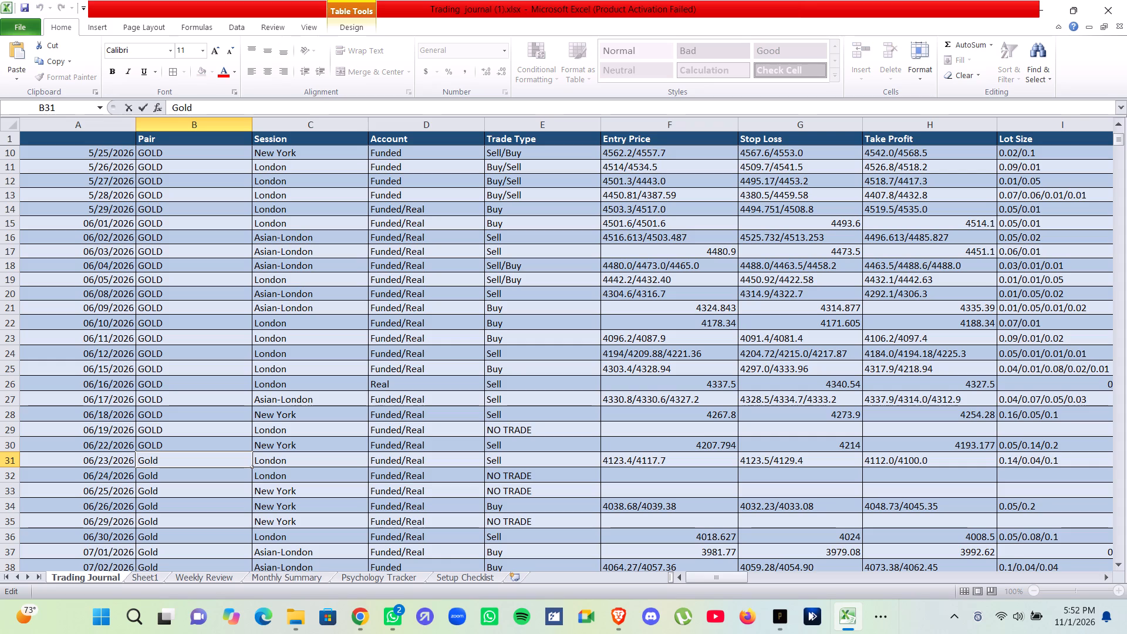
key("BackSpace")
key("BackSpace")
key("BackSpace")
type("OLD")
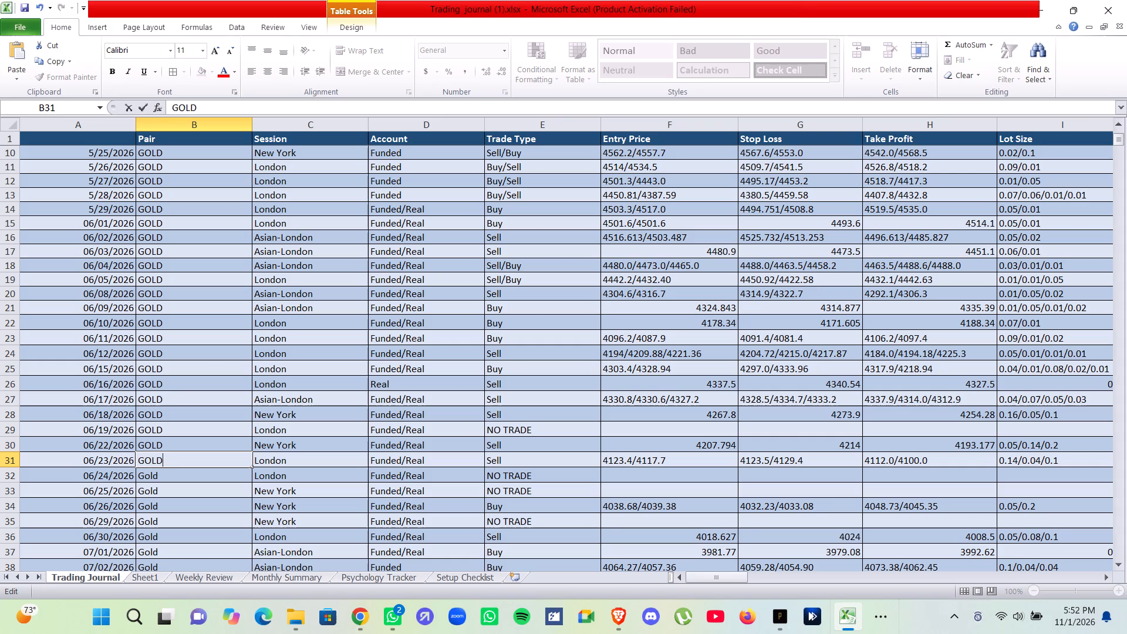
double_click(168, 474)
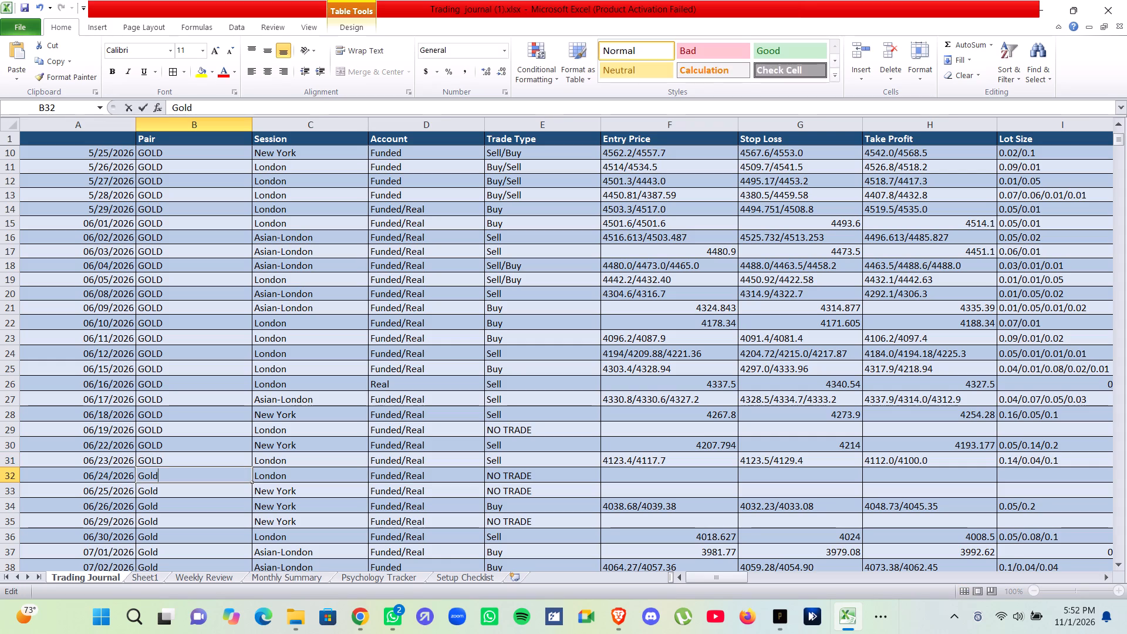
key("BackSpace")
key("BackSpace")
key("BackSpace")
type("OLD")
Change the Pair entry in cell B33, dated 06/25/2026, to uppercase GOLD.
double_click(168, 495)
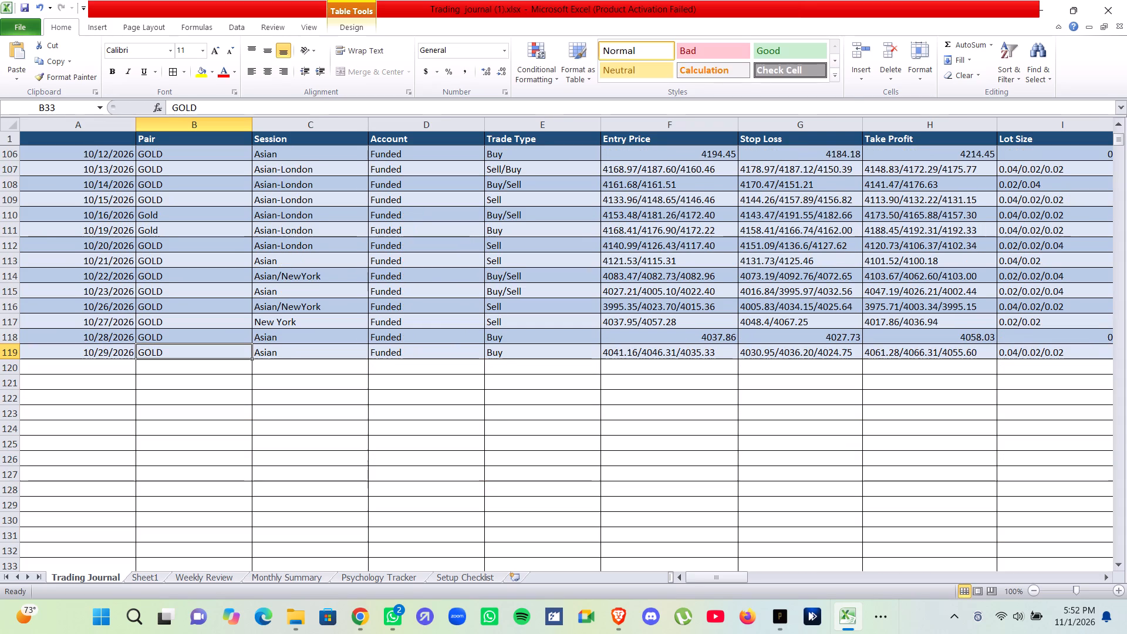
scroll(193, 353, "up", 7)
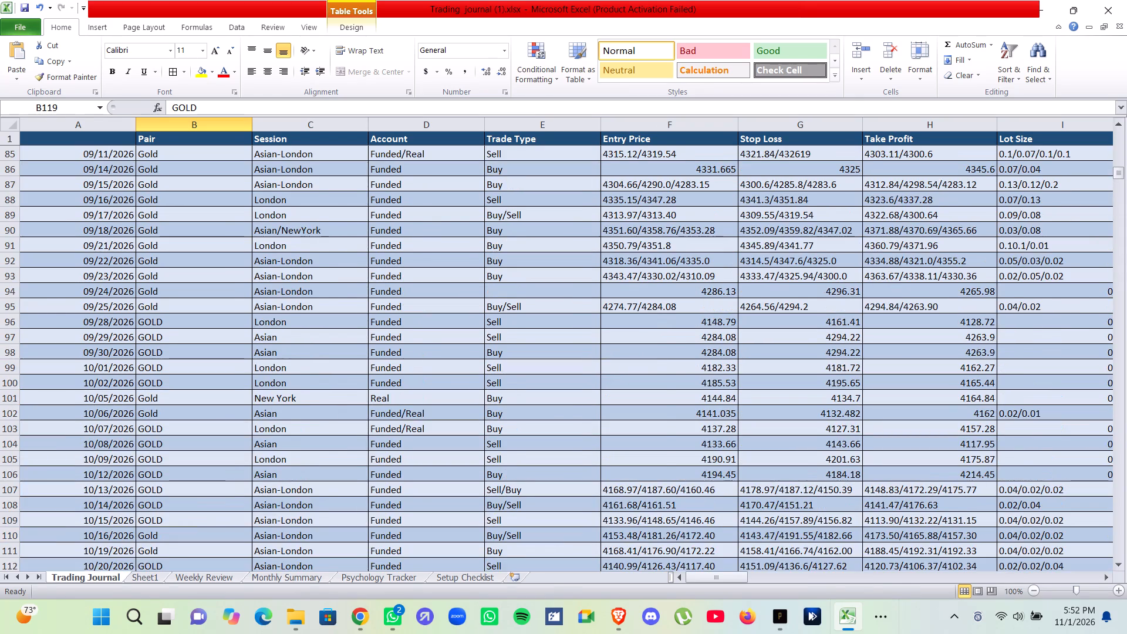
scroll(192, 363, "up", 13)
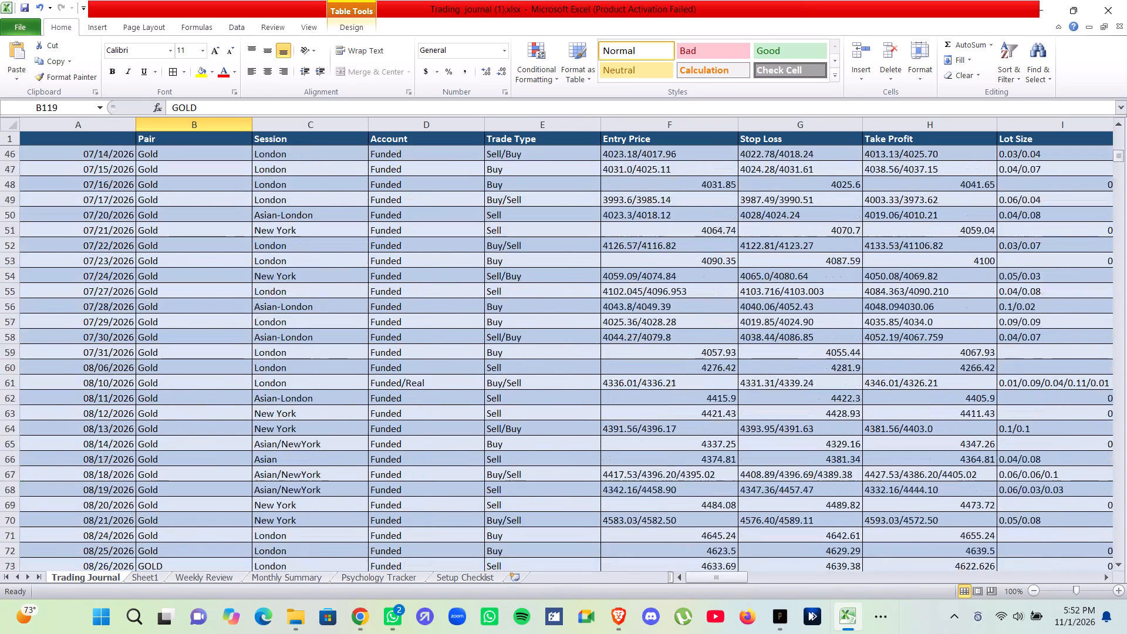
scroll(192, 363, "up", 9)
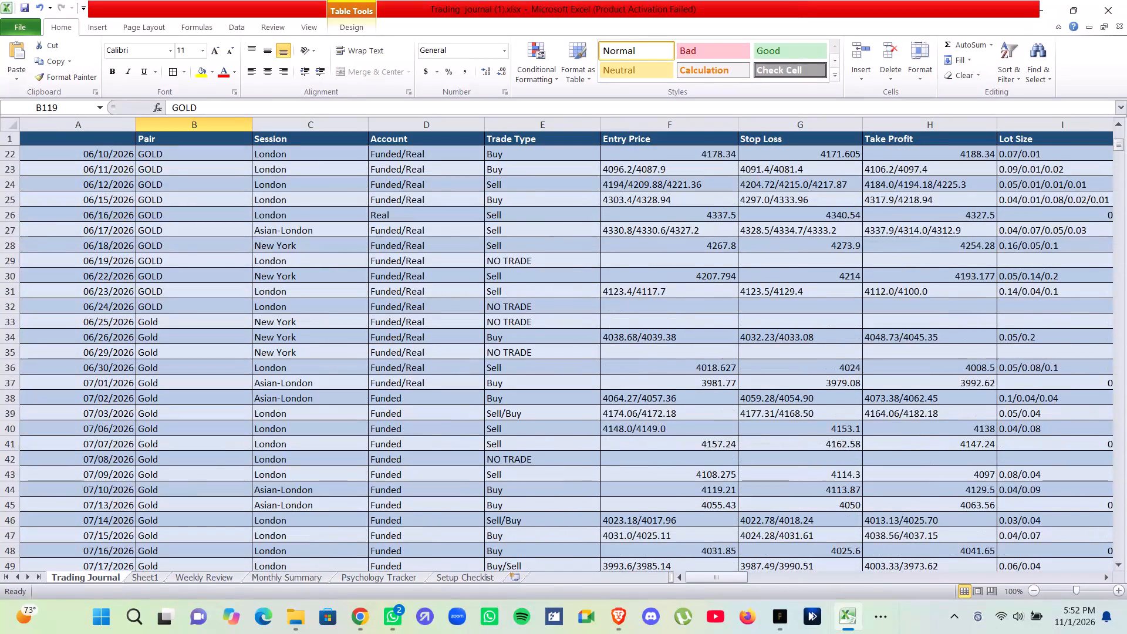
double_click(164, 366)
key("BackSpace")
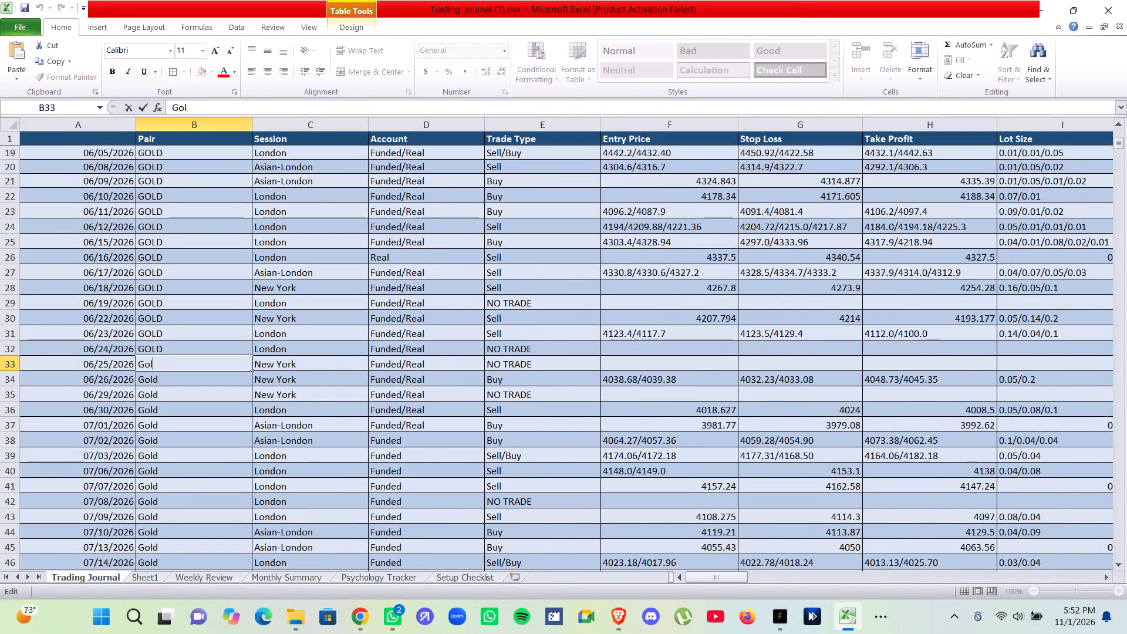
key("BackSpace")
key("BackSpace")
type("OLD")
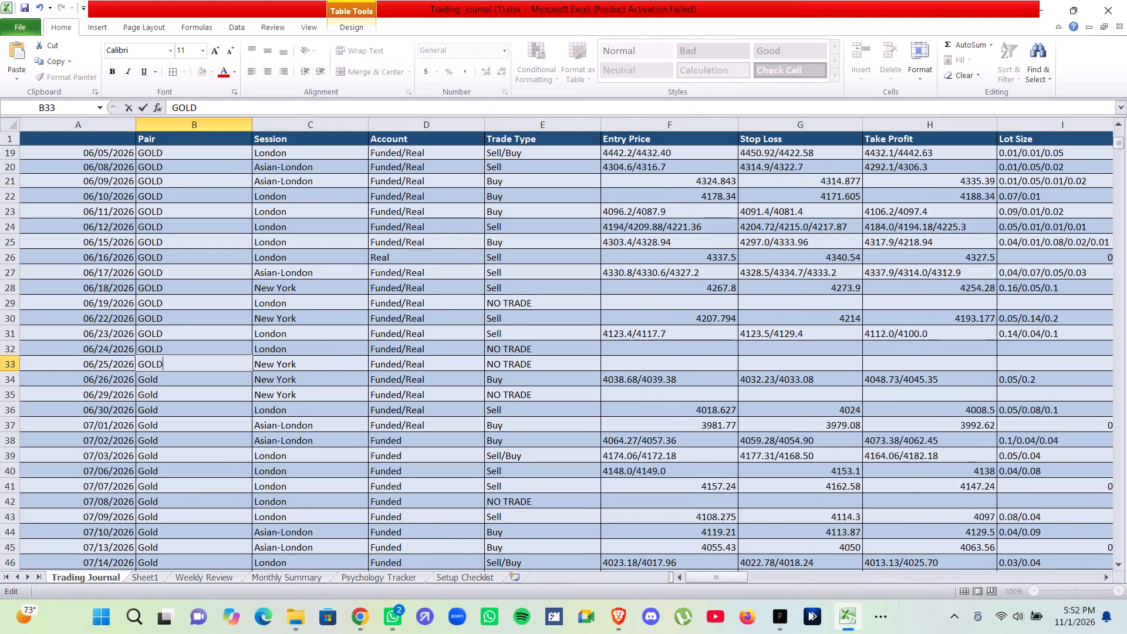
Change the Pair entries in cells B34 and B35 to uppercase GOLD.
left_click(161, 378)
left_click(161, 378)
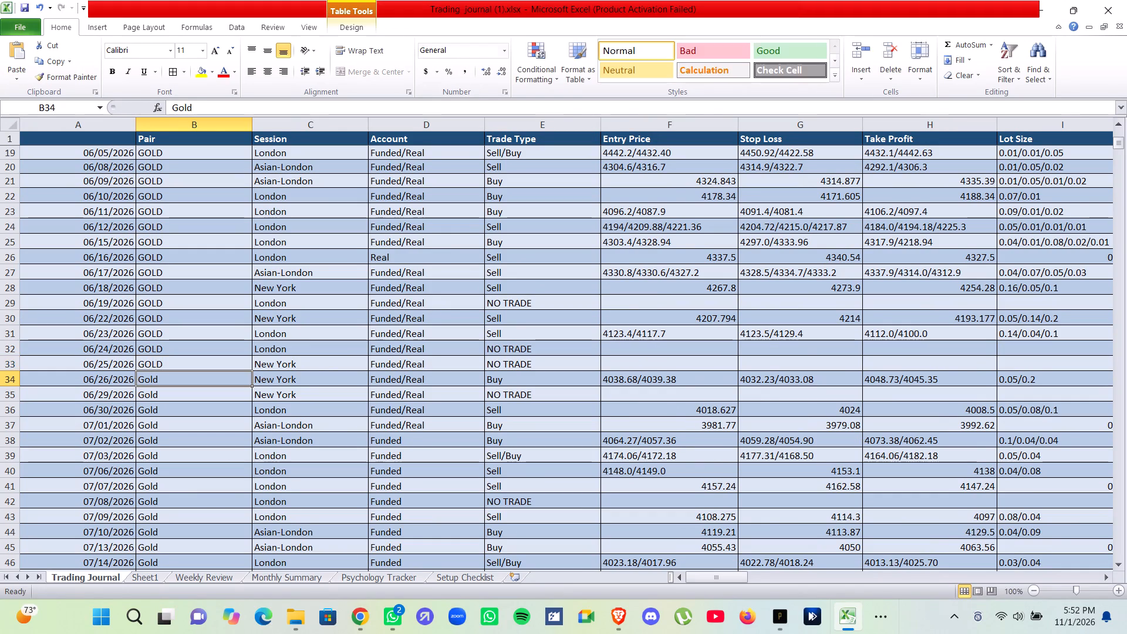
double_click(170, 379)
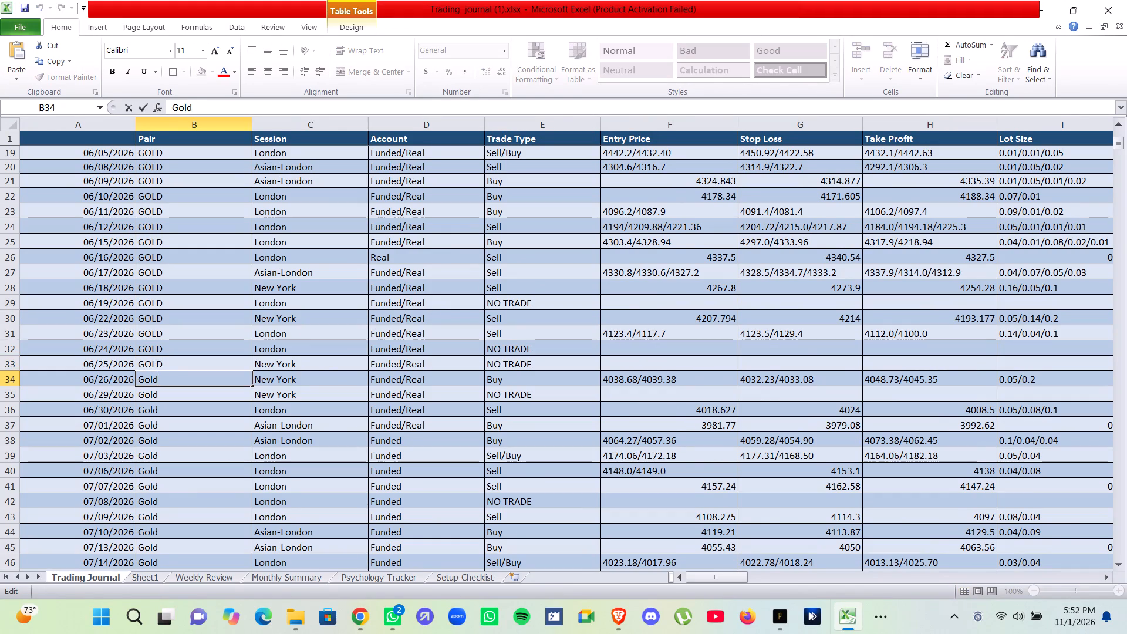
key("BackSpace")
key("BackSpace")
key("BackSpace")
type("OLD")
double_click(161, 393)
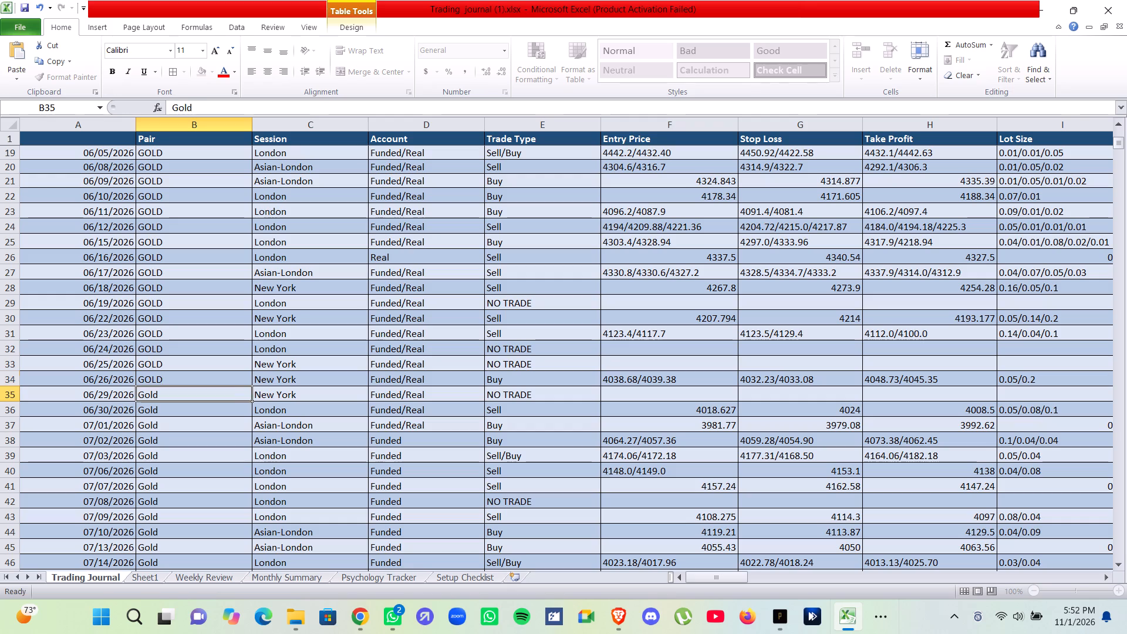
key("BackSpace")
key("BackSpace")
key("BackSpace")
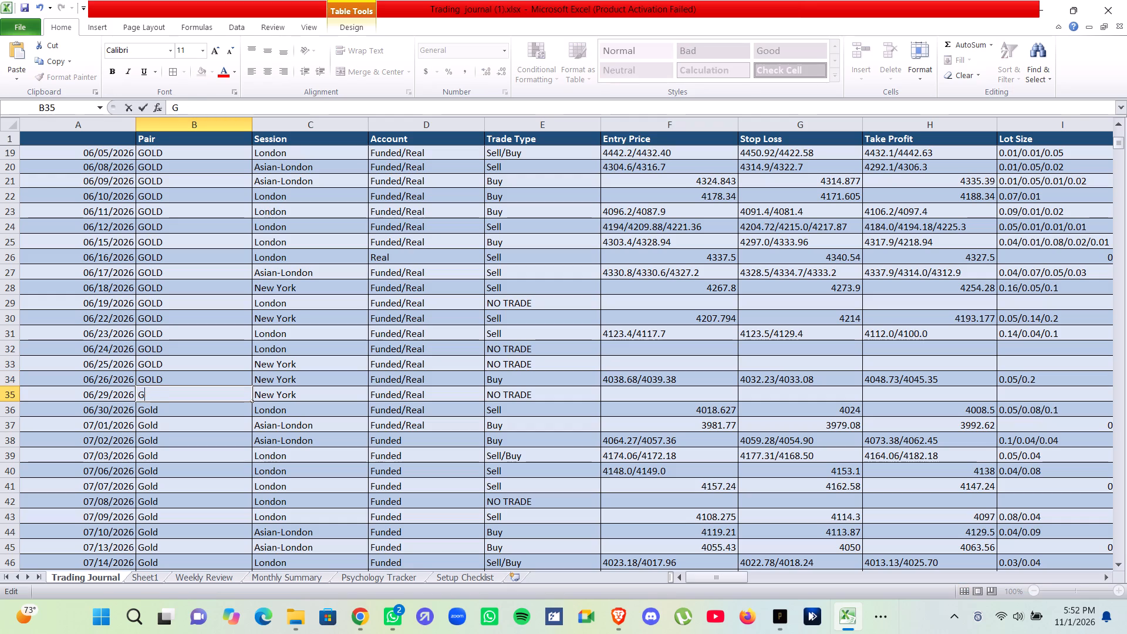
key("d")
key("BackSpace")
type("OLD")
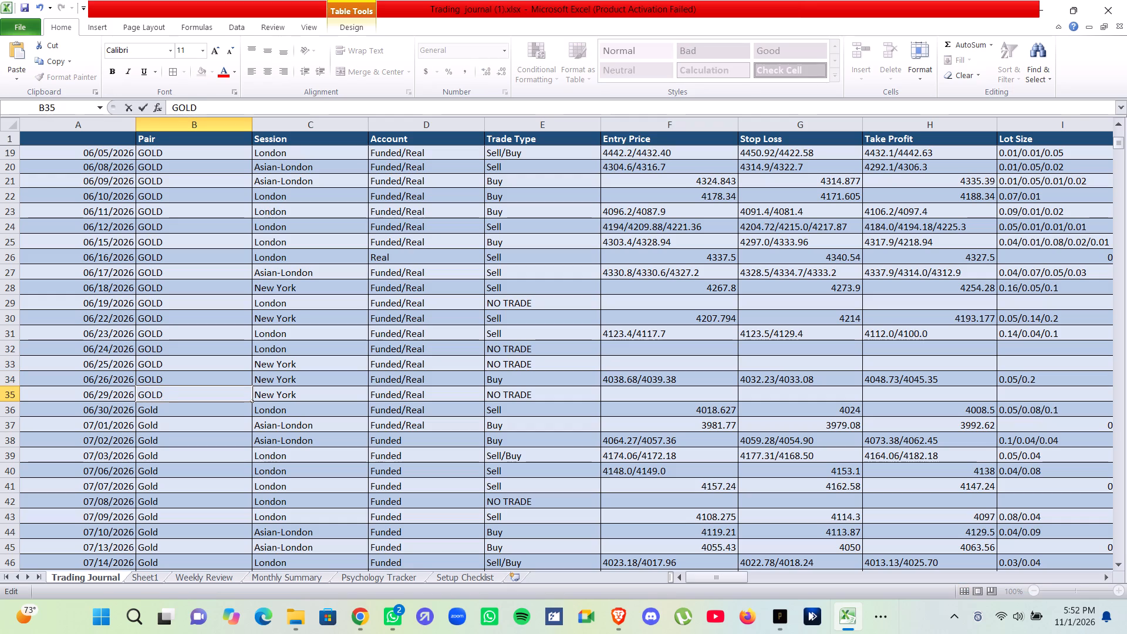
Change the Pair entries in cells B36 and B37 to uppercase GOLD.
double_click(160, 412)
key("BackSpace")
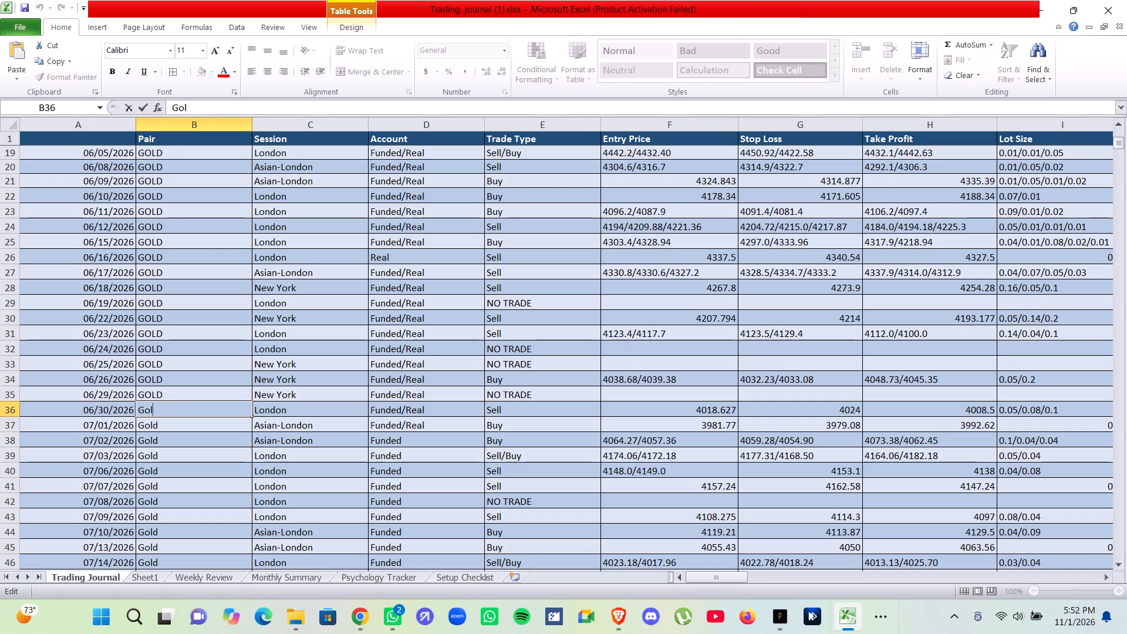
key("BackSpace")
key("BackSpace")
type("OLD")
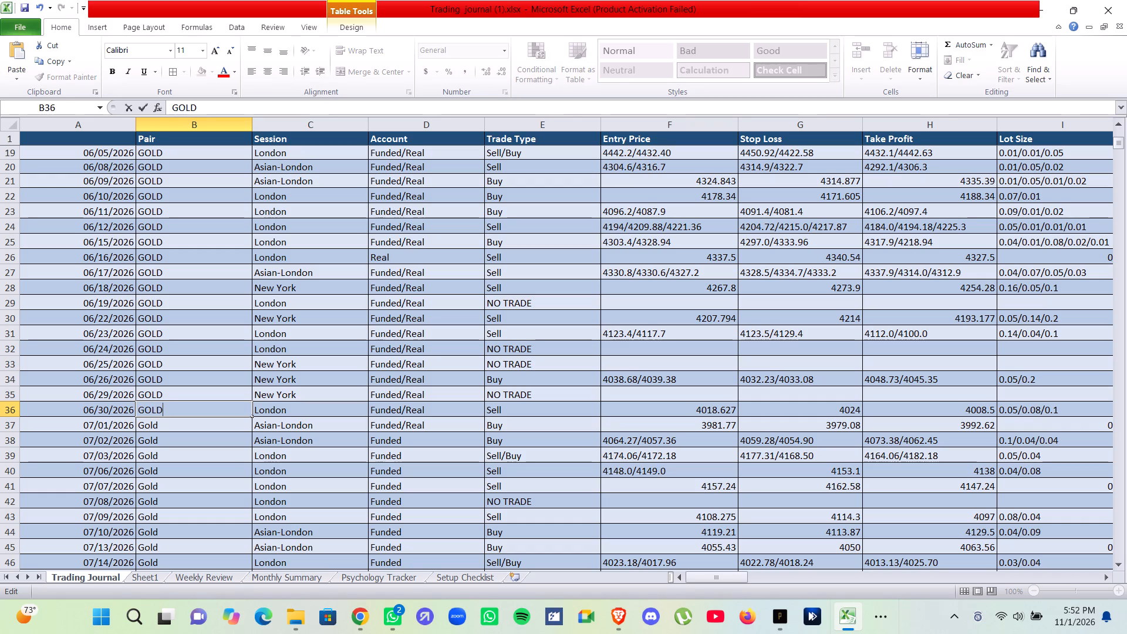
double_click(163, 424)
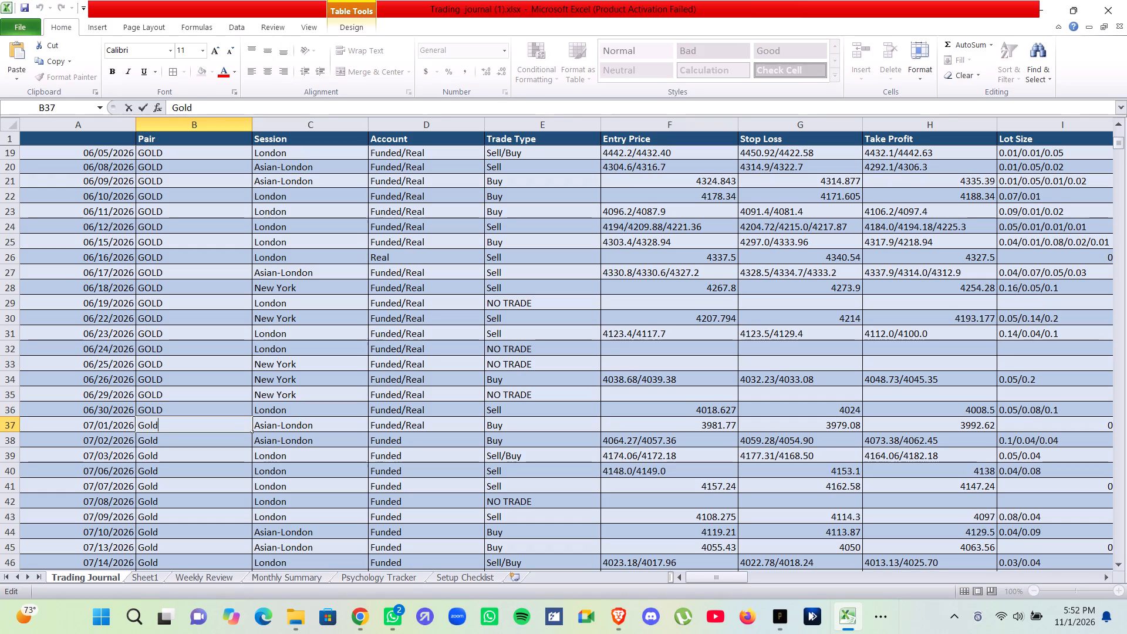
key("BackSpace")
key("BackSpace")
key("BackSpace")
type("OLD")
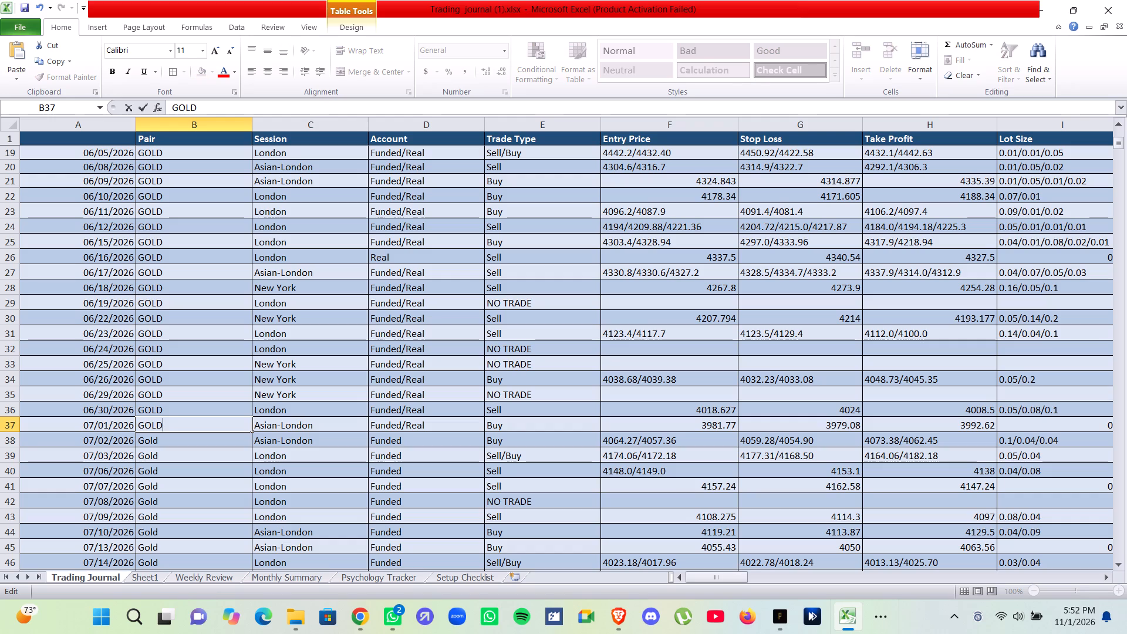
Change the Pair entries in cells B38 and B39 to uppercase GOLD.
double_click(163, 439)
key("BackSpace")
key("BackSpace")
key("BackSpace")
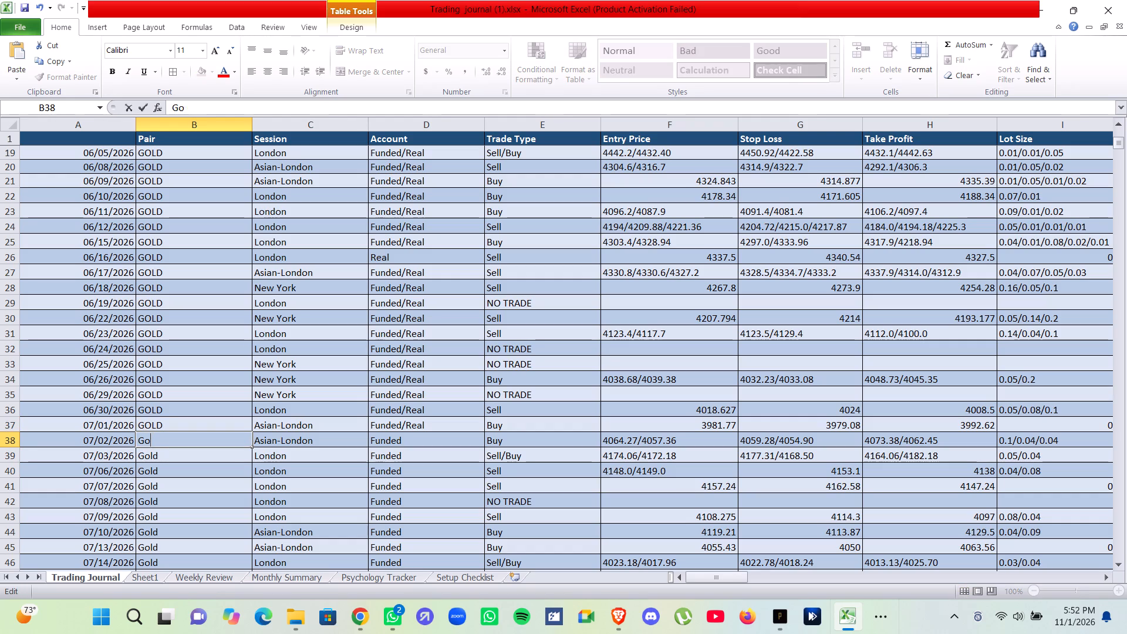
type("OLD")
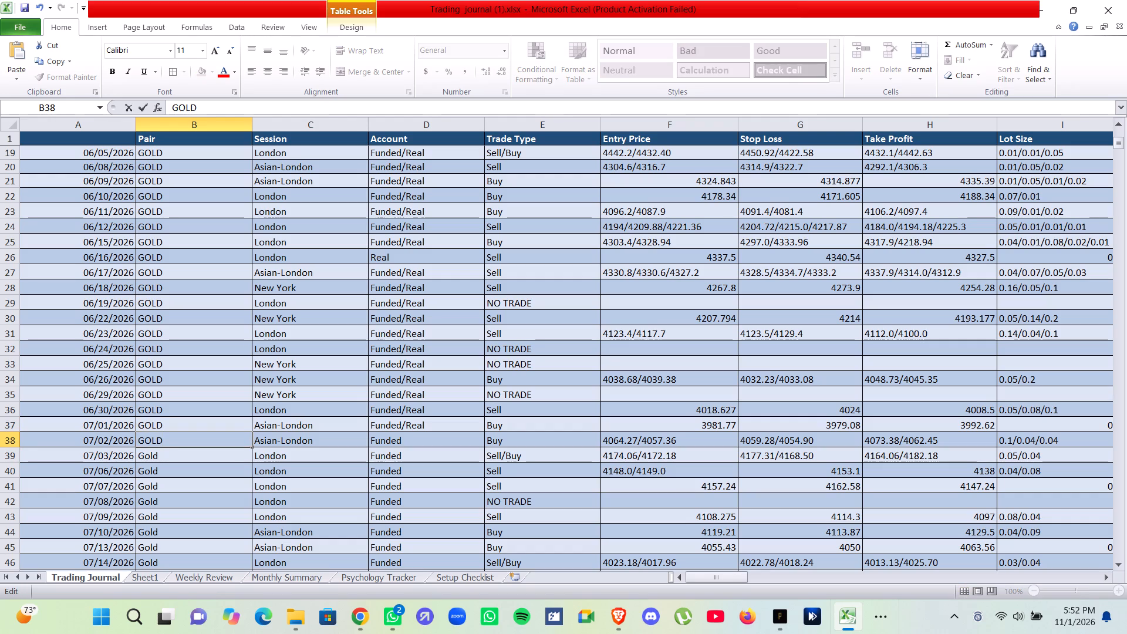
double_click(163, 454)
key("BackSpace")
key("BackSpace")
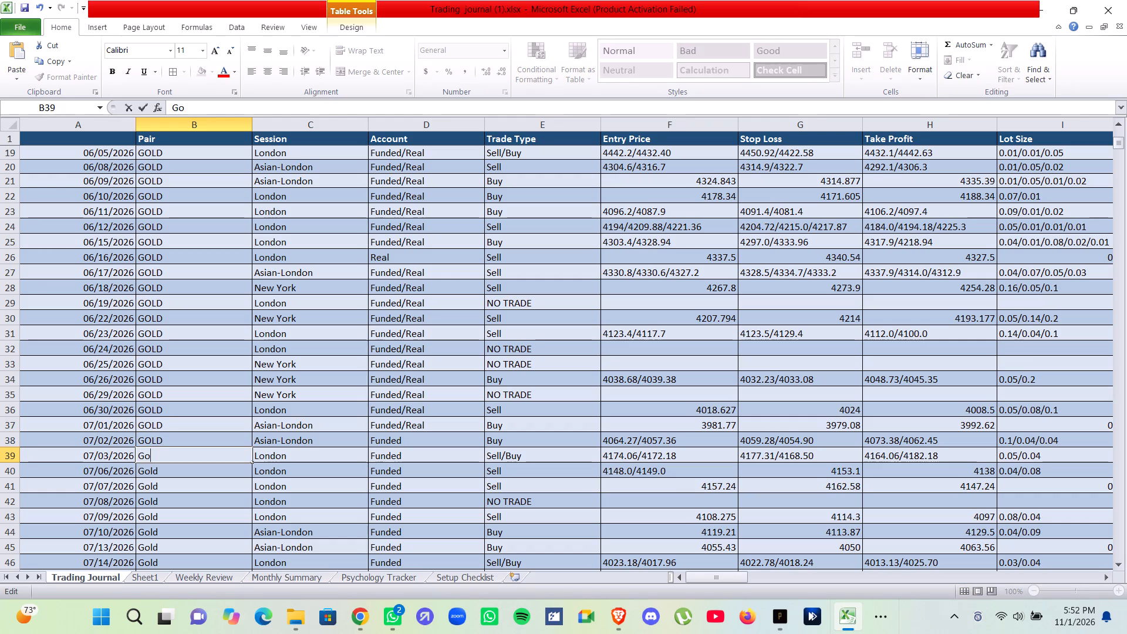
key("BackSpace")
type("OLD")
Change the Pair entries in cells B40 and B41 to uppercase GOLD.
double_click(164, 471)
key("BackSpace")
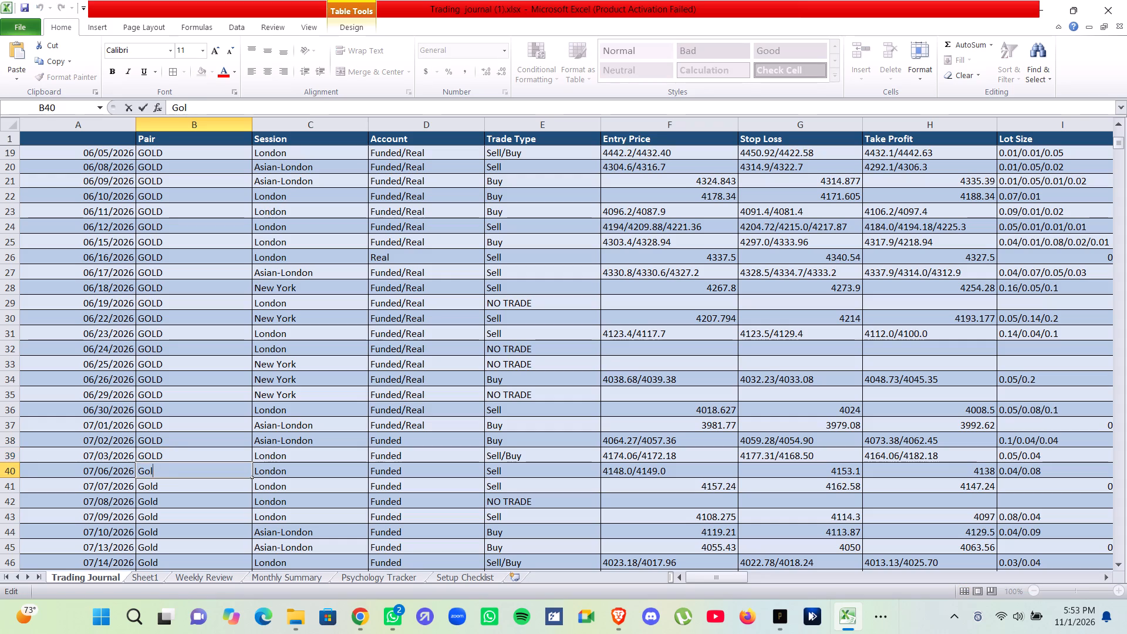
key("BackSpace")
key("BackSpace")
type("OLD")
left_click(163, 491)
double_click(162, 487)
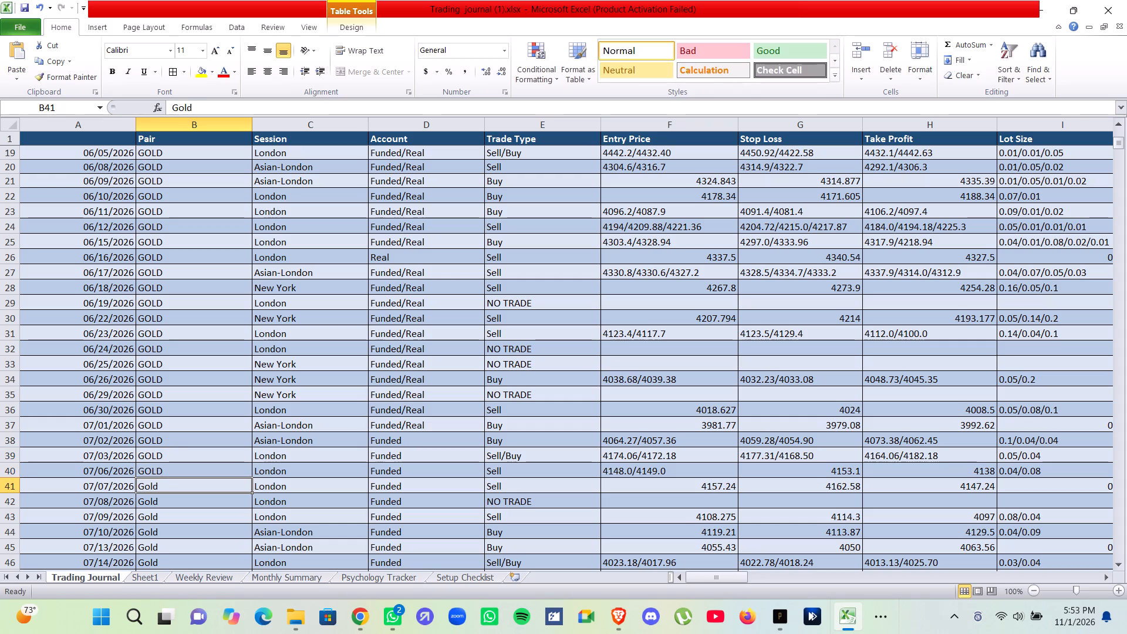
key("BackSpace")
key("BackSpace")
key("BackSpace")
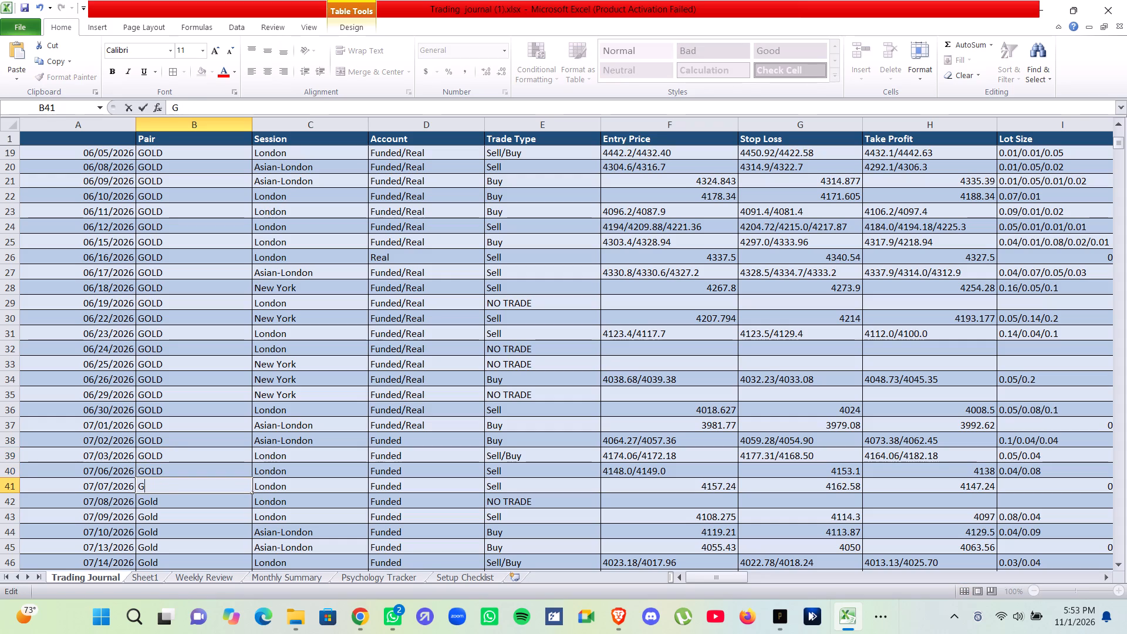
type("OLD")
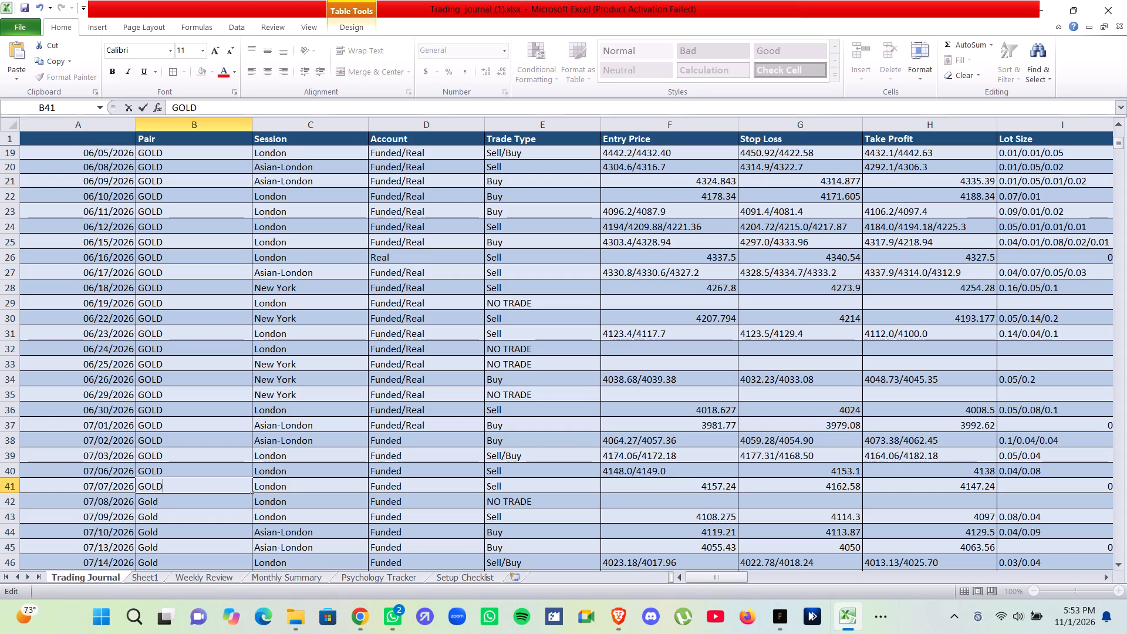
Change the Pair entries in cells B42 and B43 to uppercase GOLD.
double_click(160, 501)
key("BackSpace")
key("BackSpace")
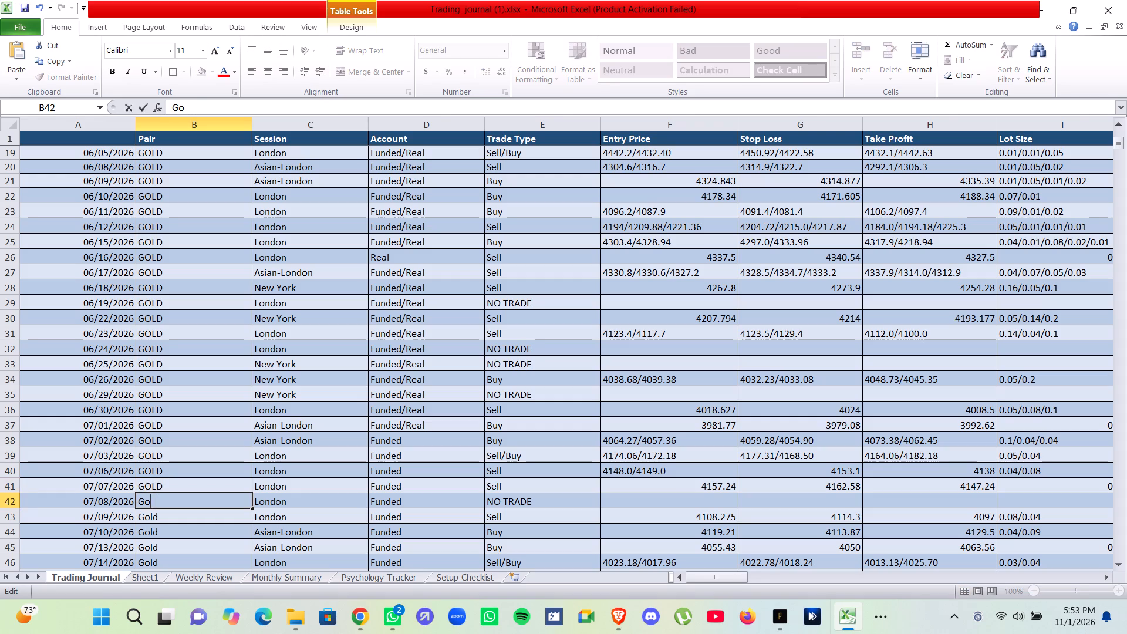
key("BackSpace")
type("OLD")
double_click(164, 518)
key("BackSpace")
key("BackSpace")
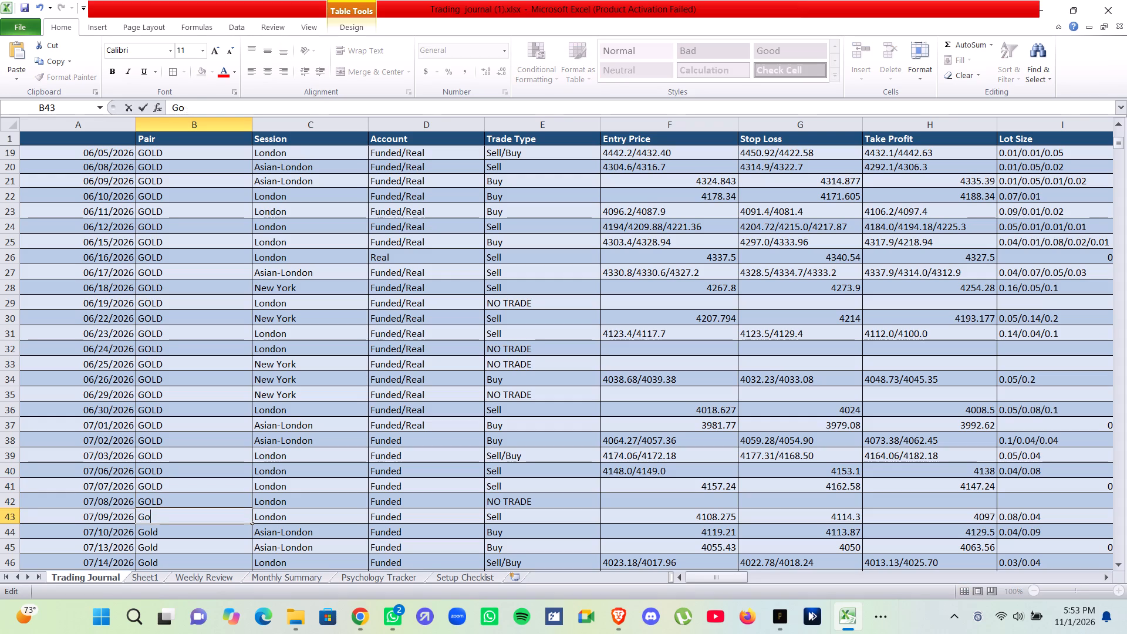
key("BackSpace")
type("OLD")
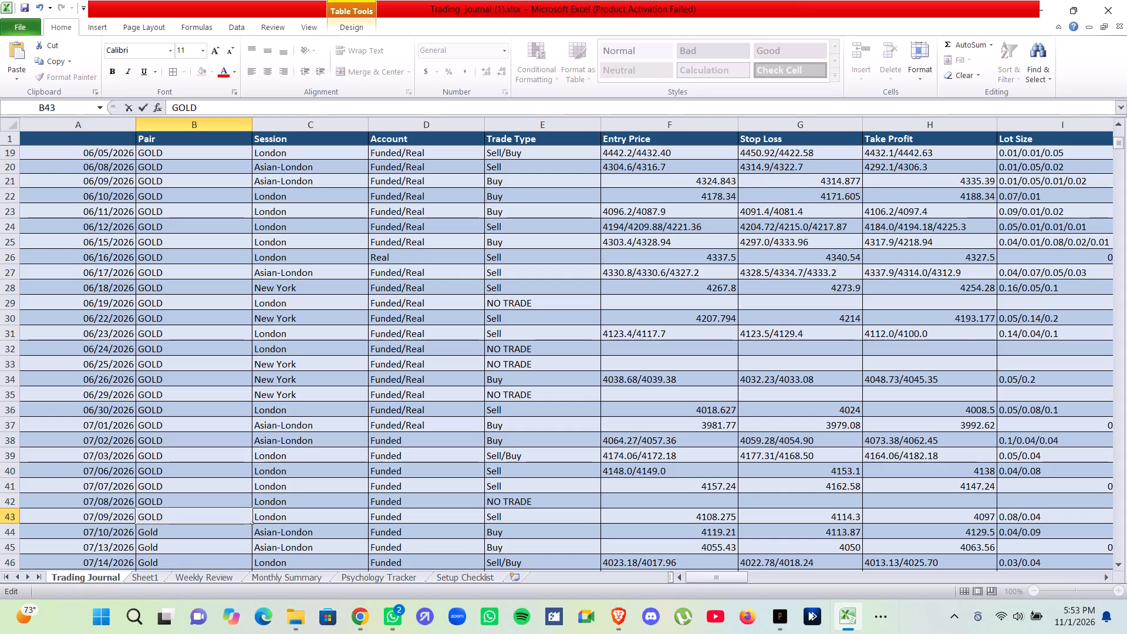
Change the Pair entries in cells B44 and B45 to uppercase GOLD.
double_click(168, 530)
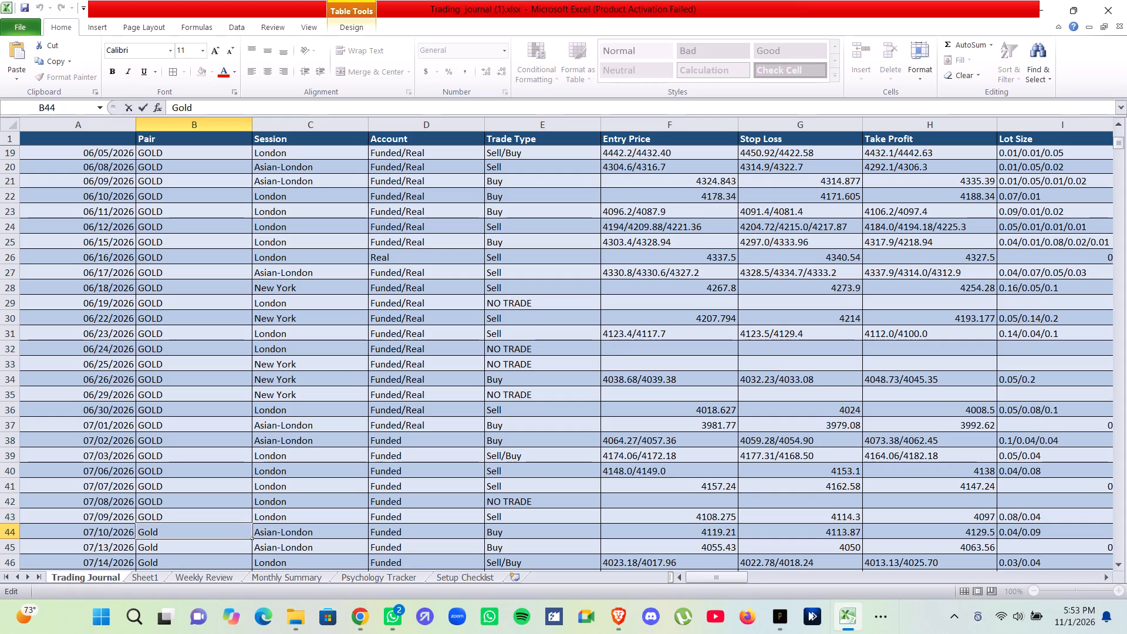
key("BackSpace")
key("BackSpace")
key("BackSpace")
type("OLD")
double_click(163, 544)
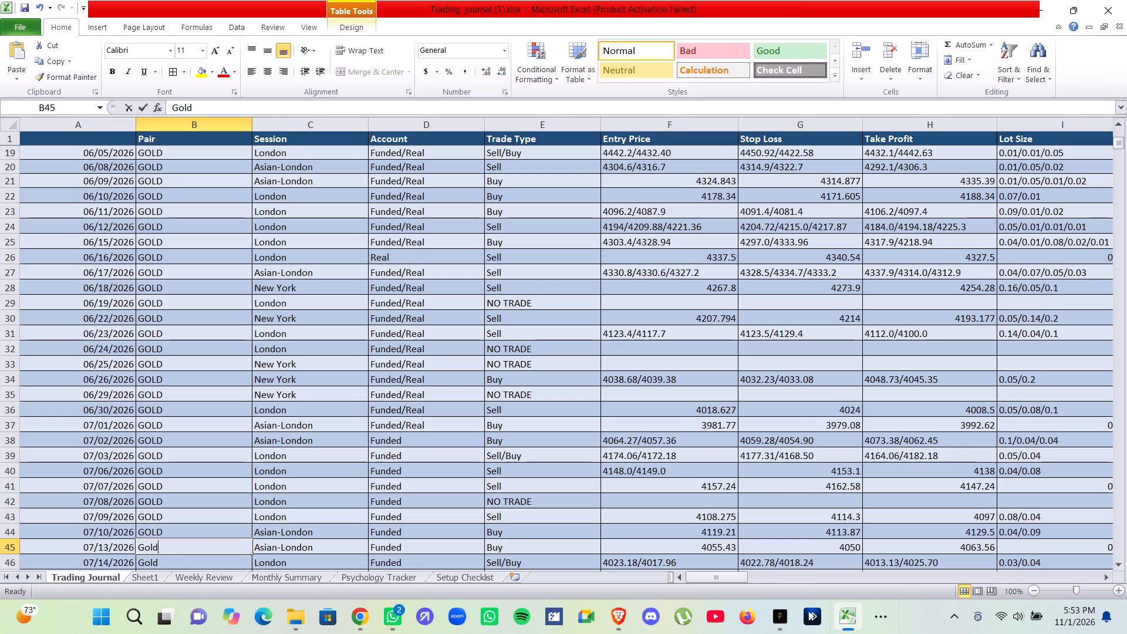
key("BackSpace")
key("BackSpace")
key("BackSpace")
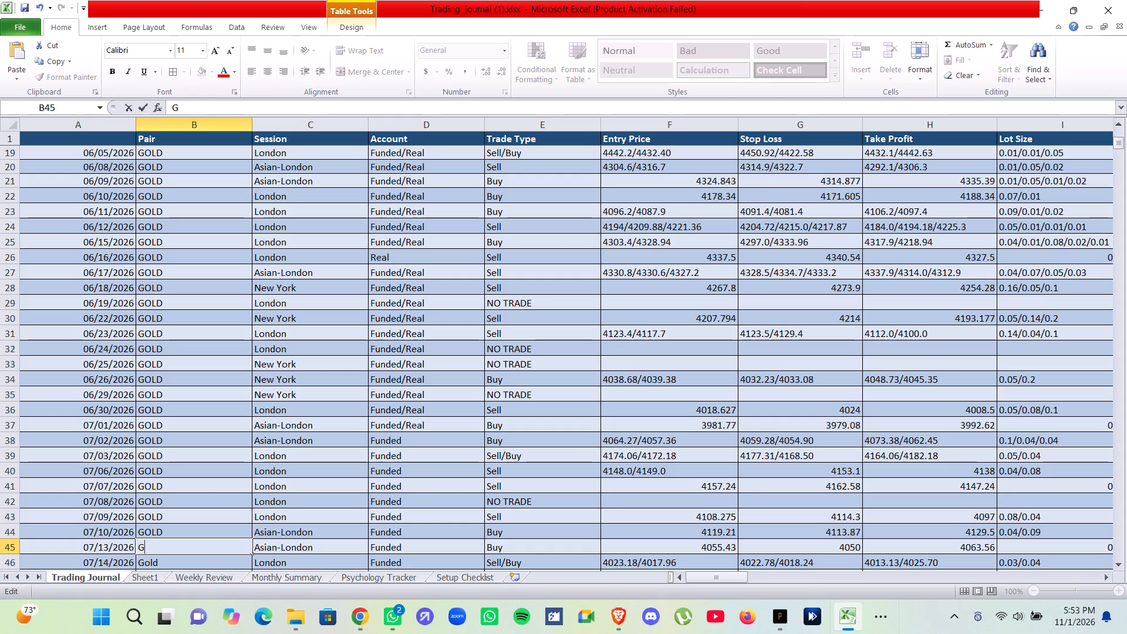
type("OLD")
Change the Pair entry in cell B46, dated 07/14/2026, to uppercase GOLD.
scroll(209, 525, "down", 2)
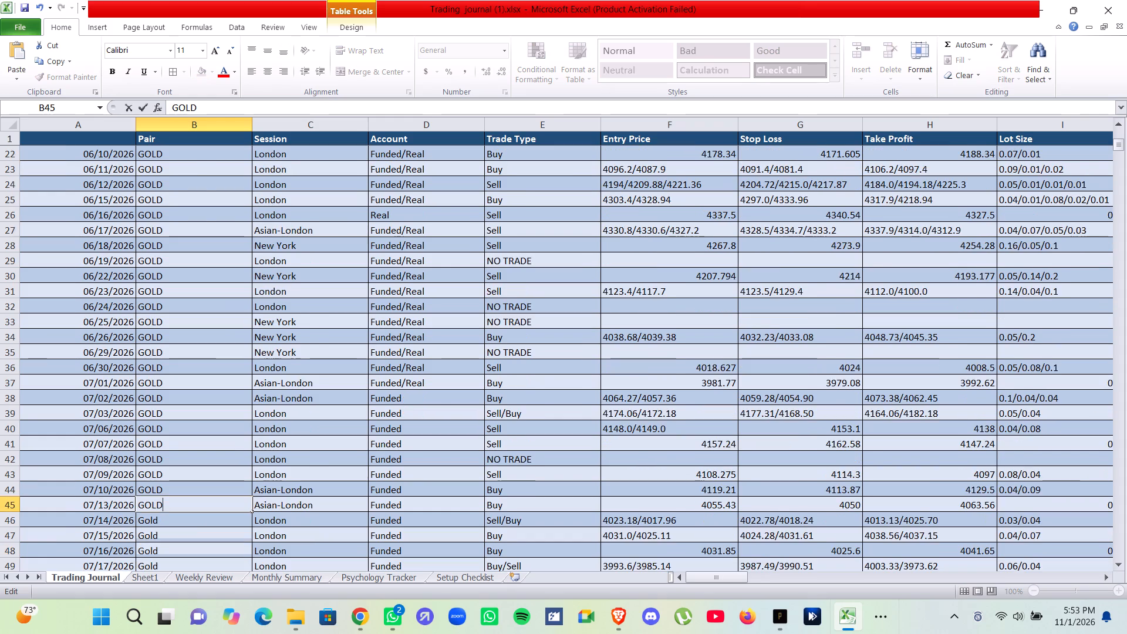
double_click(160, 474)
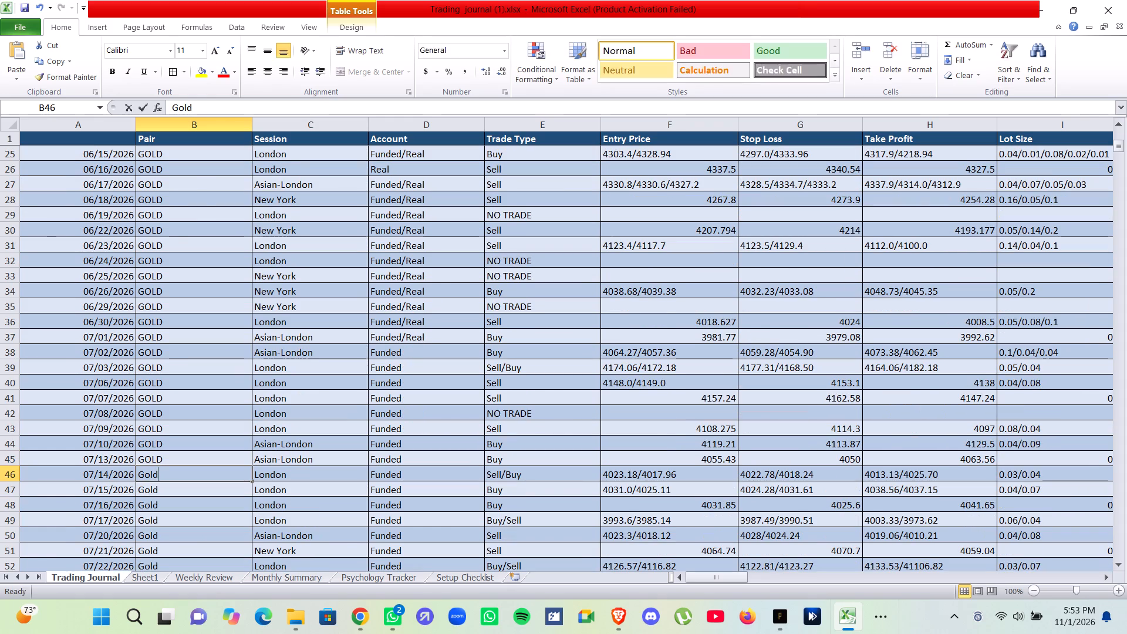
key("BackSpace")
key("BackSpace")
key("BackSpace")
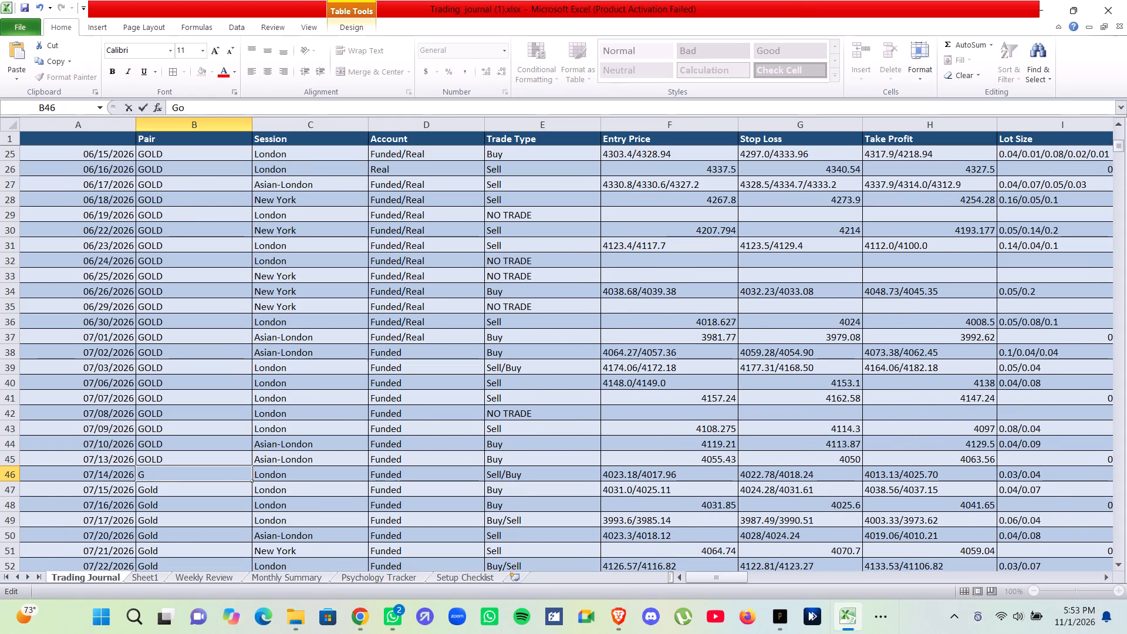
type("OLD")
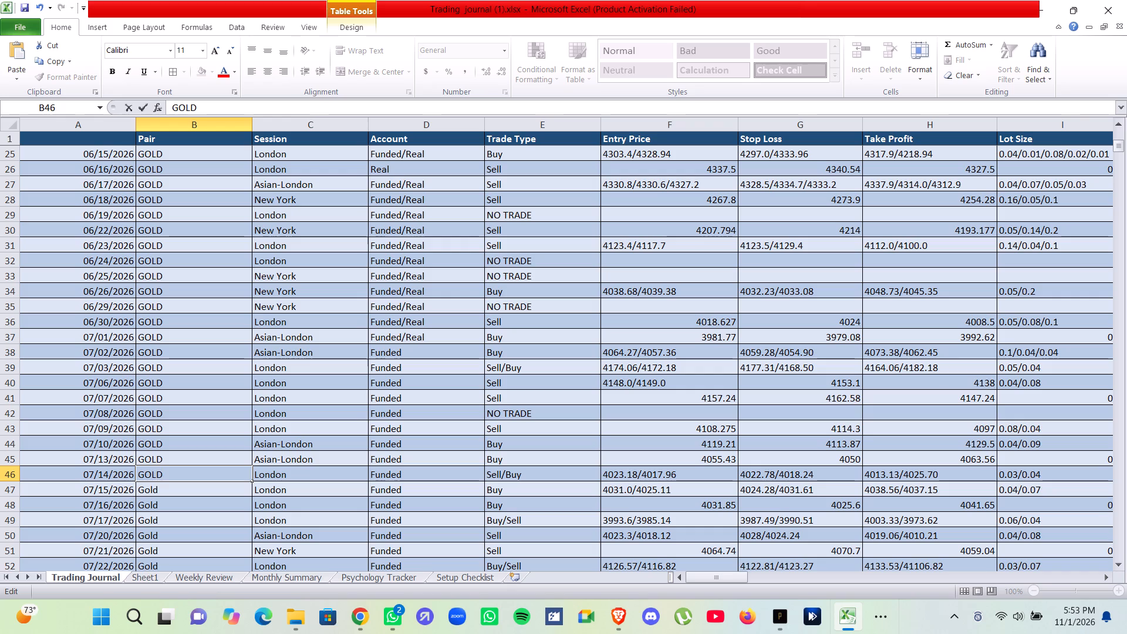
Change the Pair entry in cell B47, dated 07/15/2026, to uppercase GOLD.
double_click(171, 493)
scroll(177, 342, "up", 3)
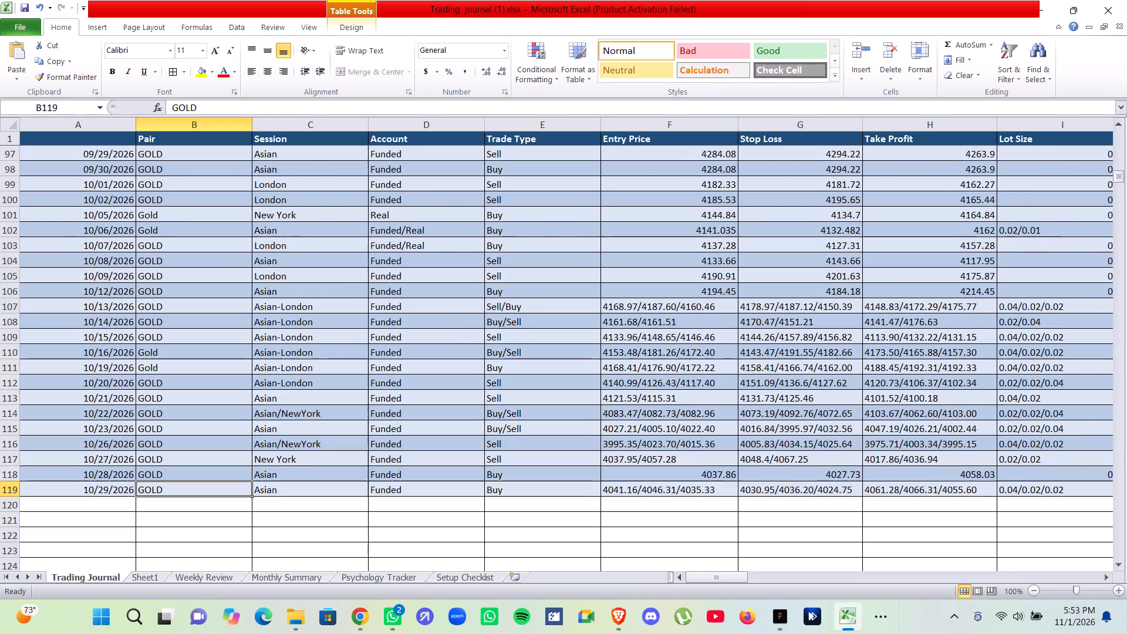
scroll(176, 364, "up", 13)
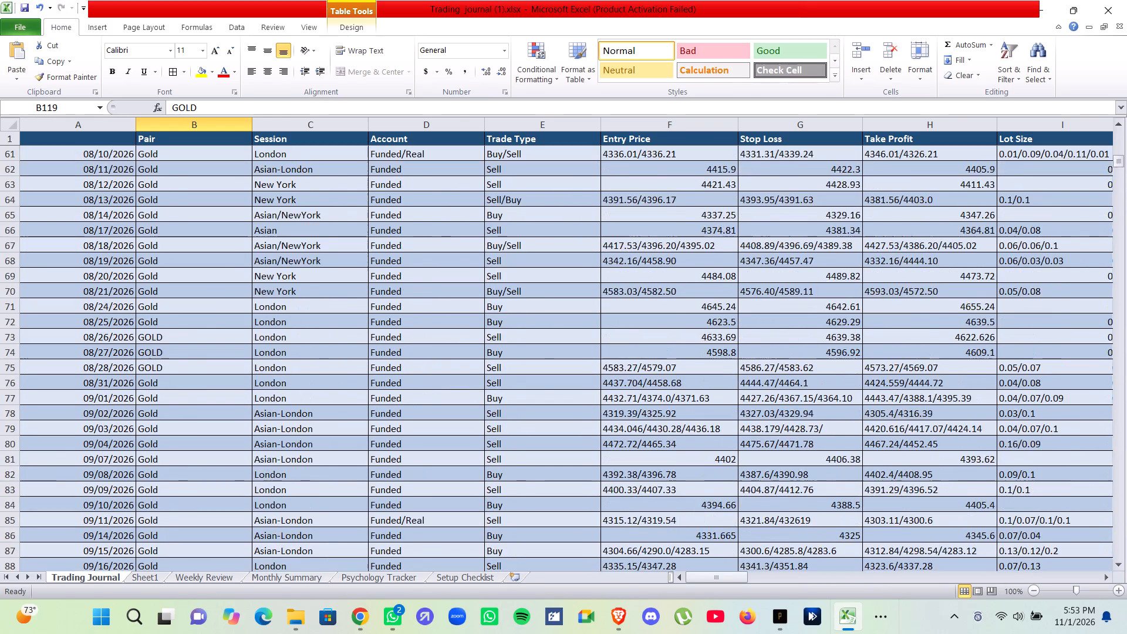
scroll(176, 364, "up", 8)
double_click(164, 352)
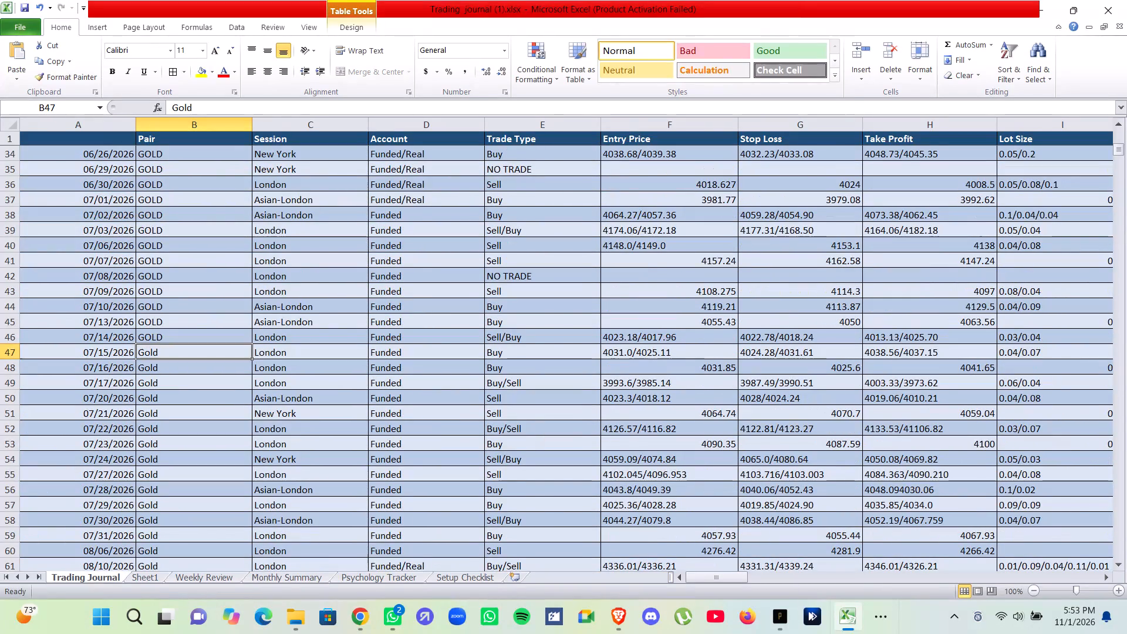
key("BackSpace")
key("BackSpace")
key("BackSpace")
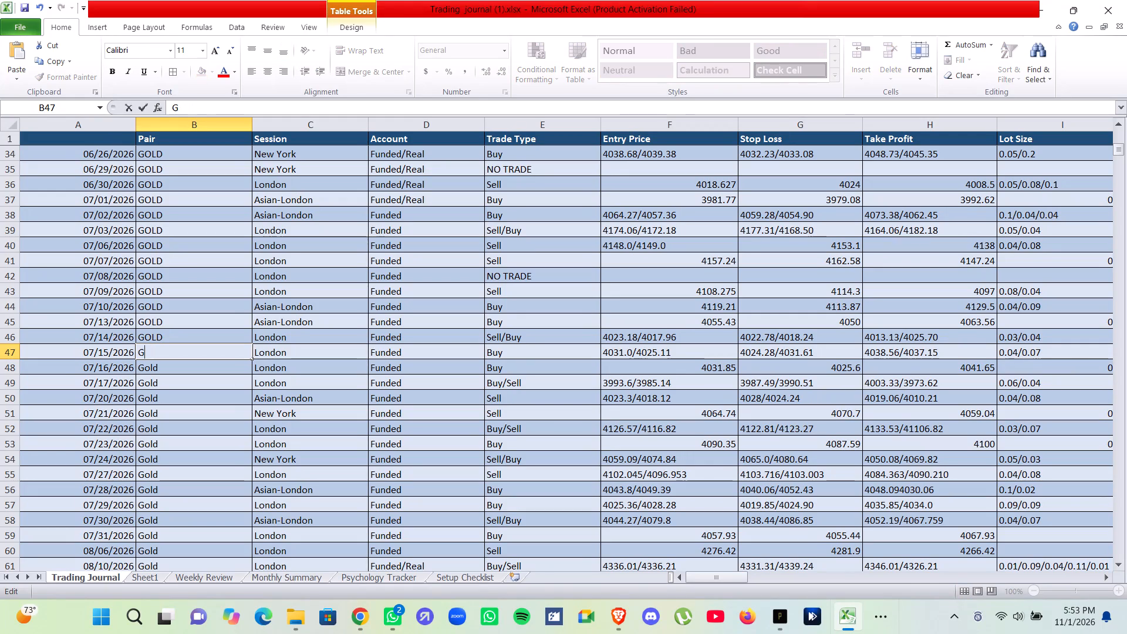
type("OLD")
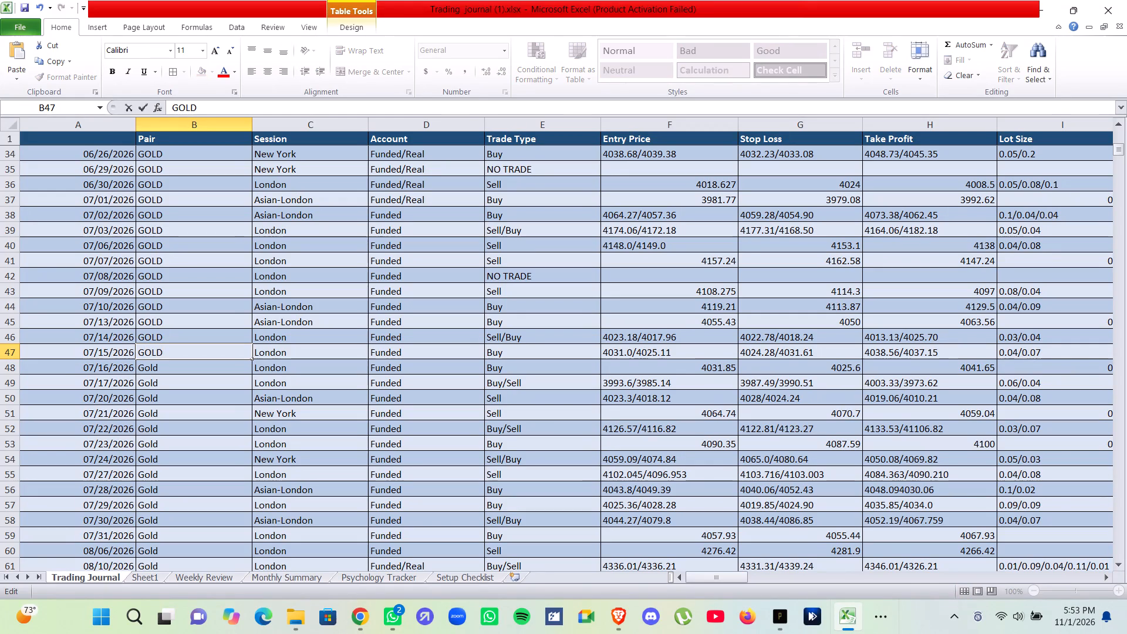
Change the Pair entries in cells B48 and B49 to uppercase GOLD.
double_click(166, 370)
key("BackSpace")
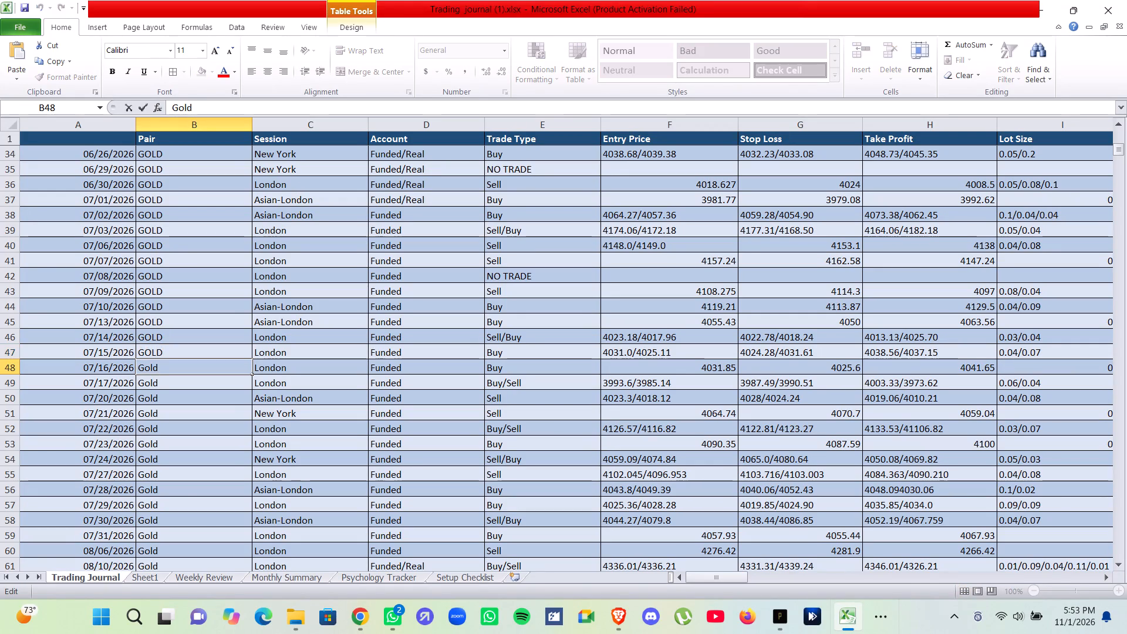
key("BackSpace")
key("BackSpace")
type("OLD")
double_click(167, 385)
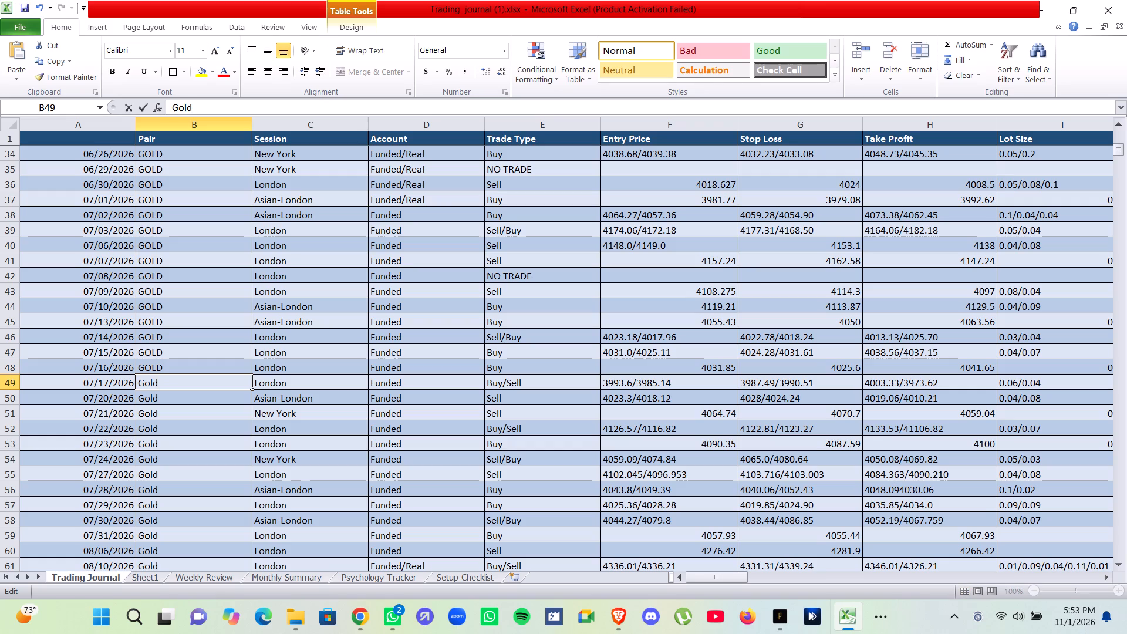
key("BackSpace")
key("BackSpace")
key("BackSpace")
type("OLD")
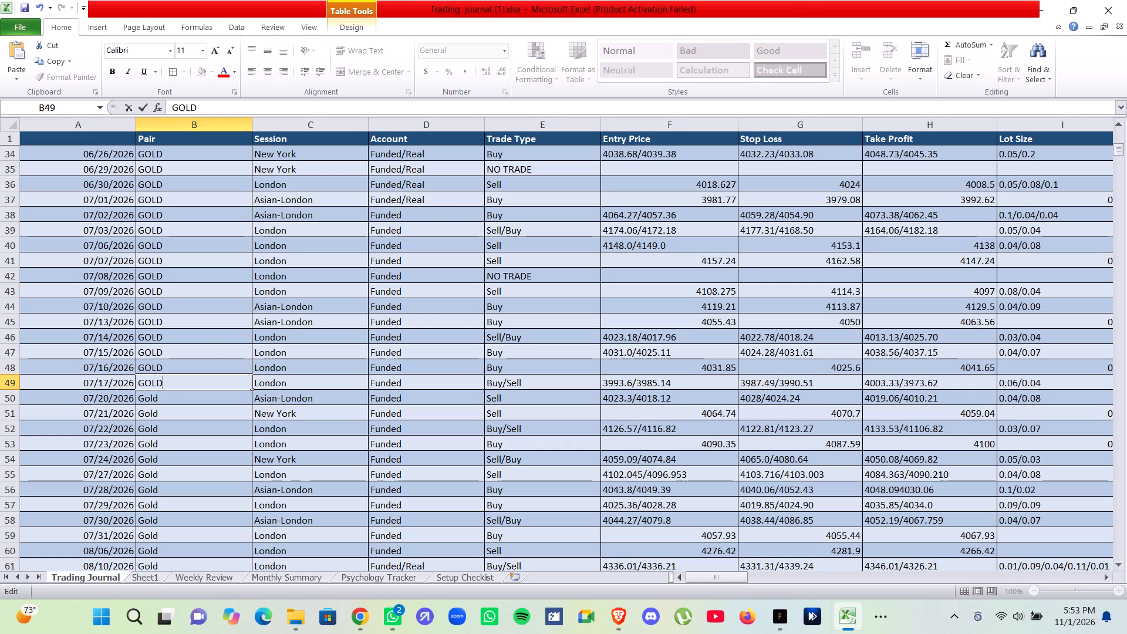
Change the Pair entries in cells B50 and B51 to uppercase GOLD.
double_click(166, 397)
key("BackSpace")
key("BackSpace")
key("BackSpace")
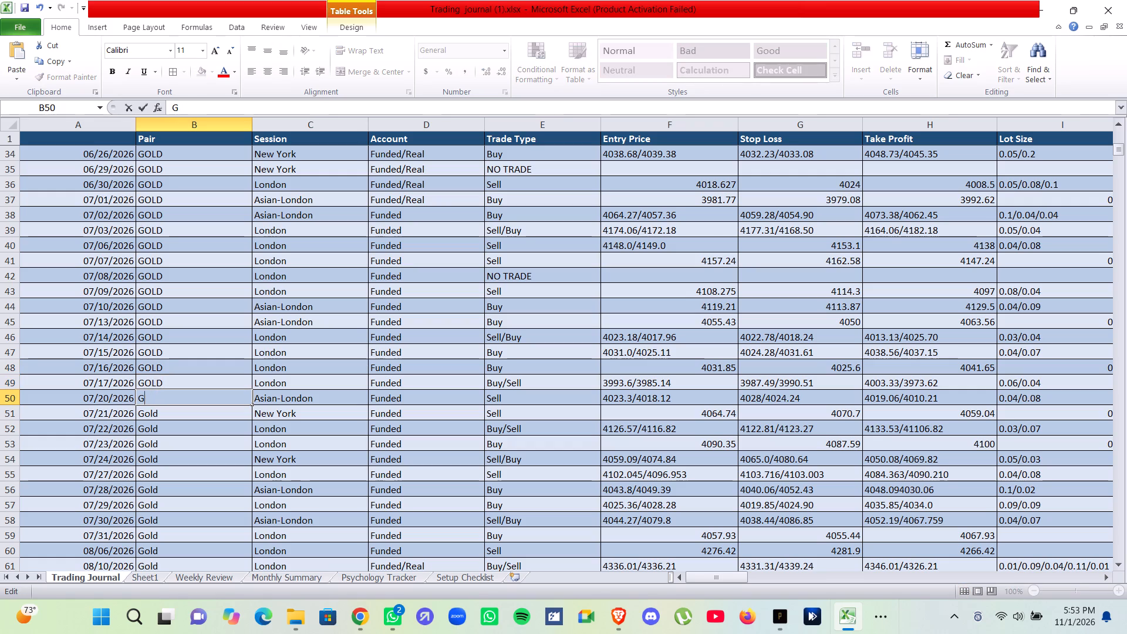
type("OLD")
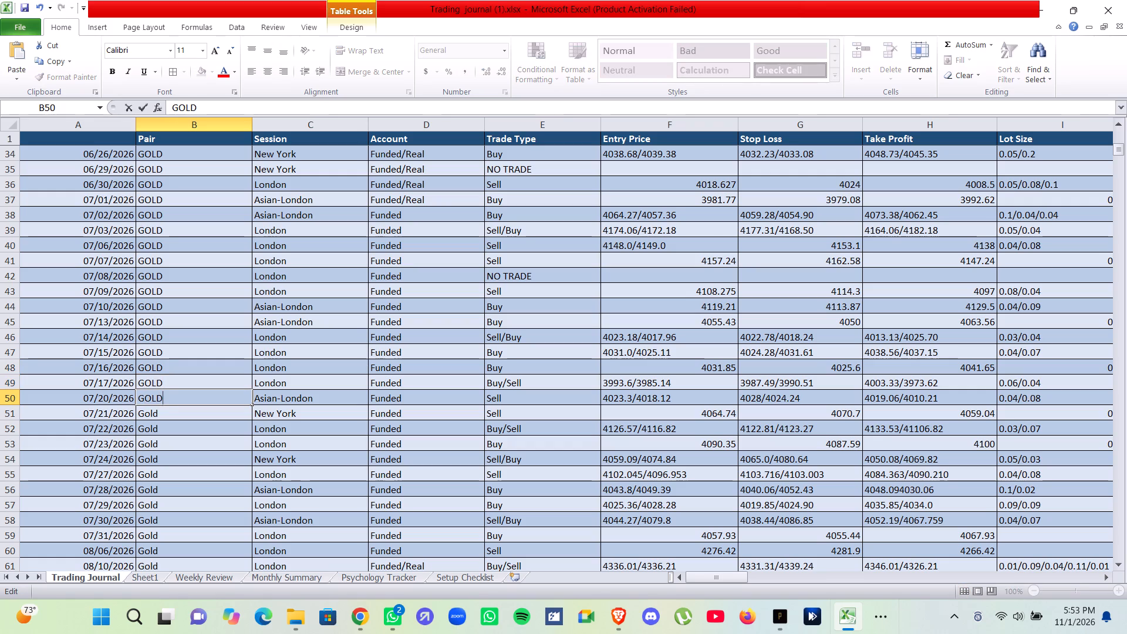
double_click(167, 414)
key("BackSpace")
key("BackSpace")
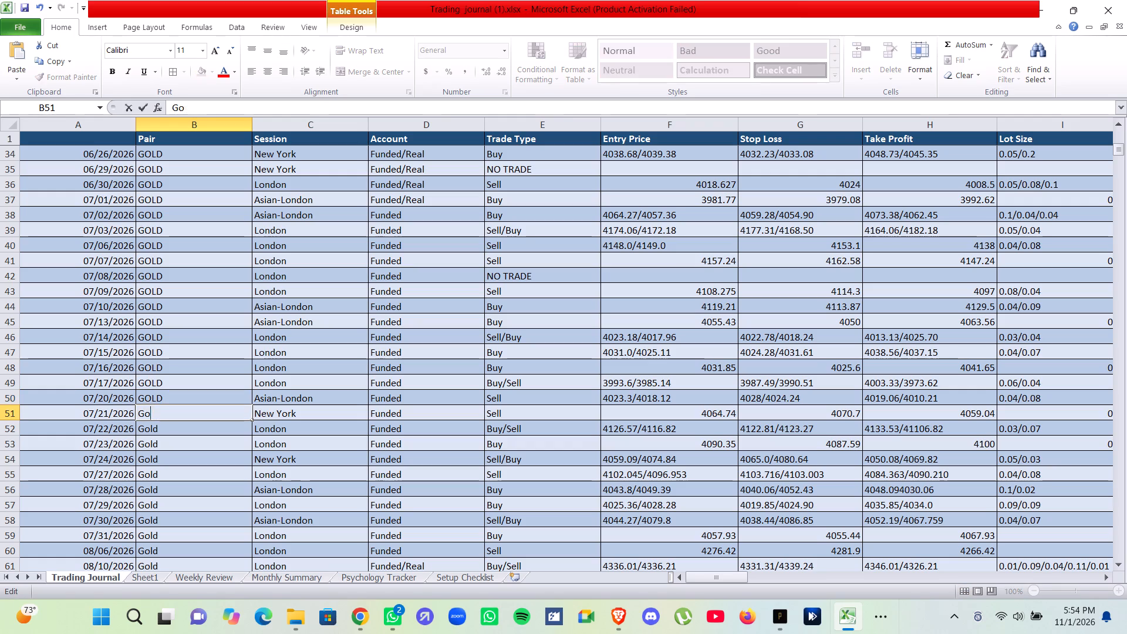
key("BackSpace")
type("OLD")
Change the Pair entries in cells B52 and B53 to uppercase GOLD.
double_click(163, 429)
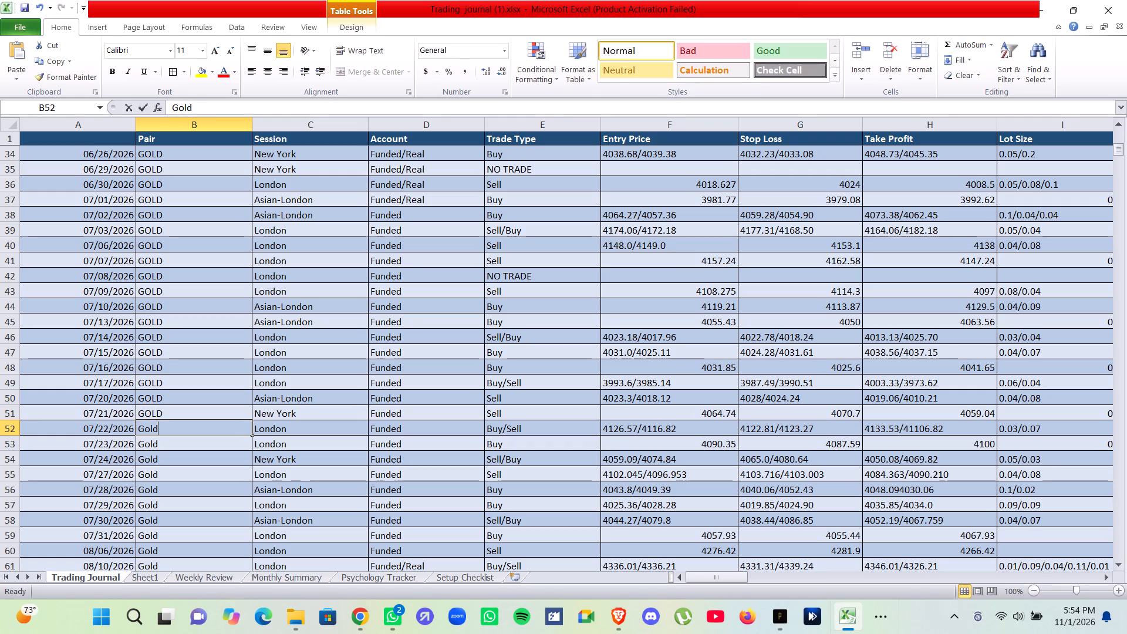
key("BackSpace")
key("BackSpace")
key("BackSpace")
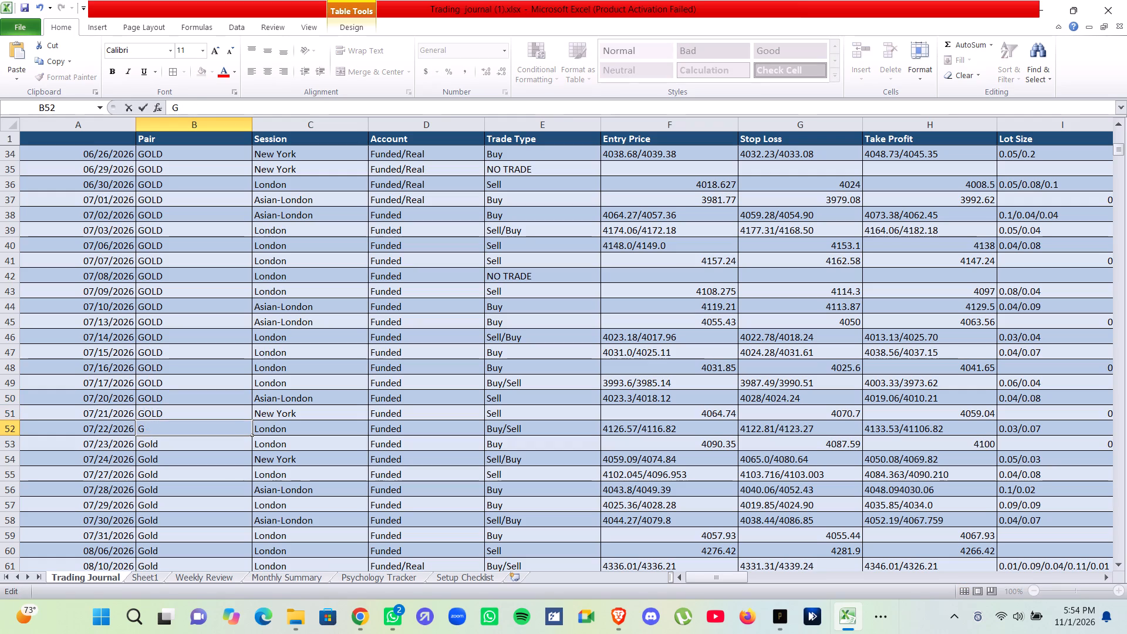
type("OLD")
double_click(163, 442)
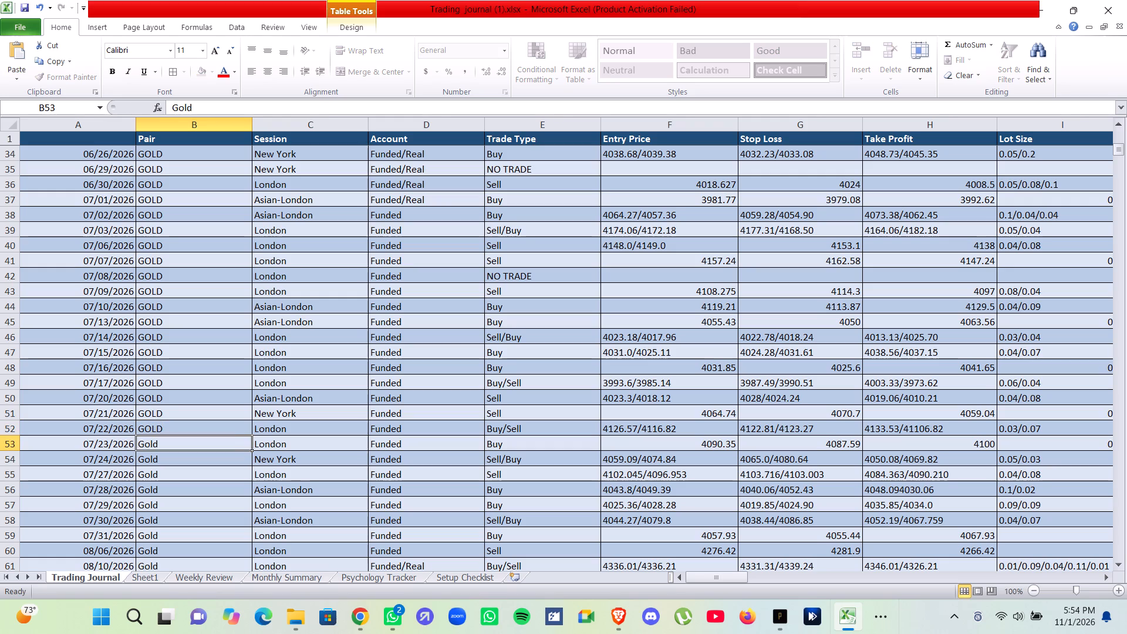
key("BackSpace")
key("BackSpace")
key("BackSpace")
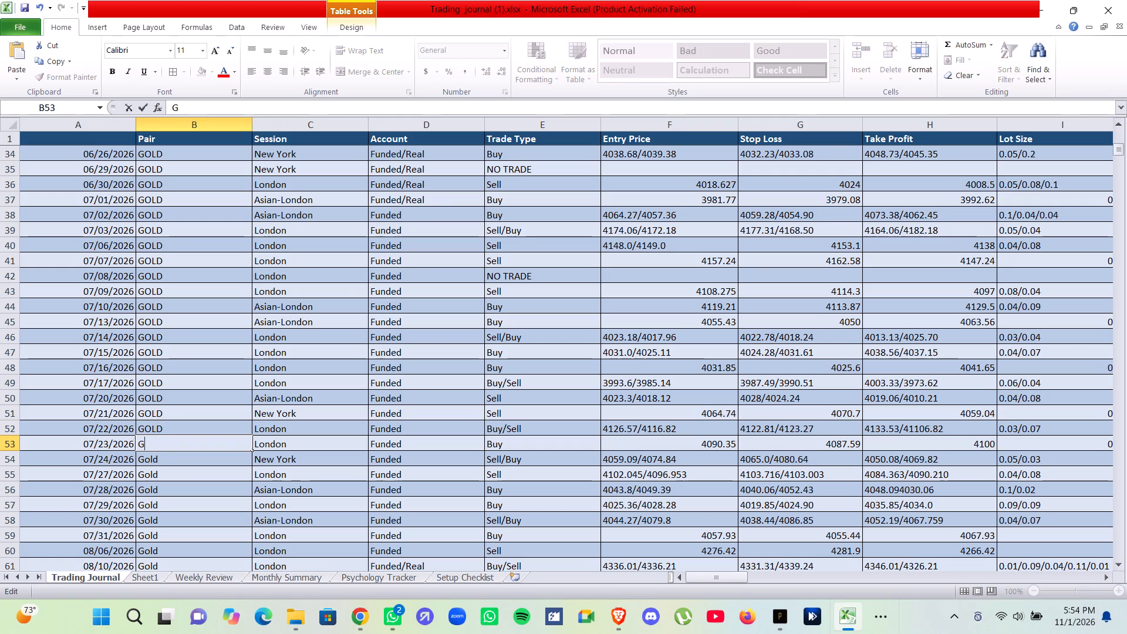
type("OLD")
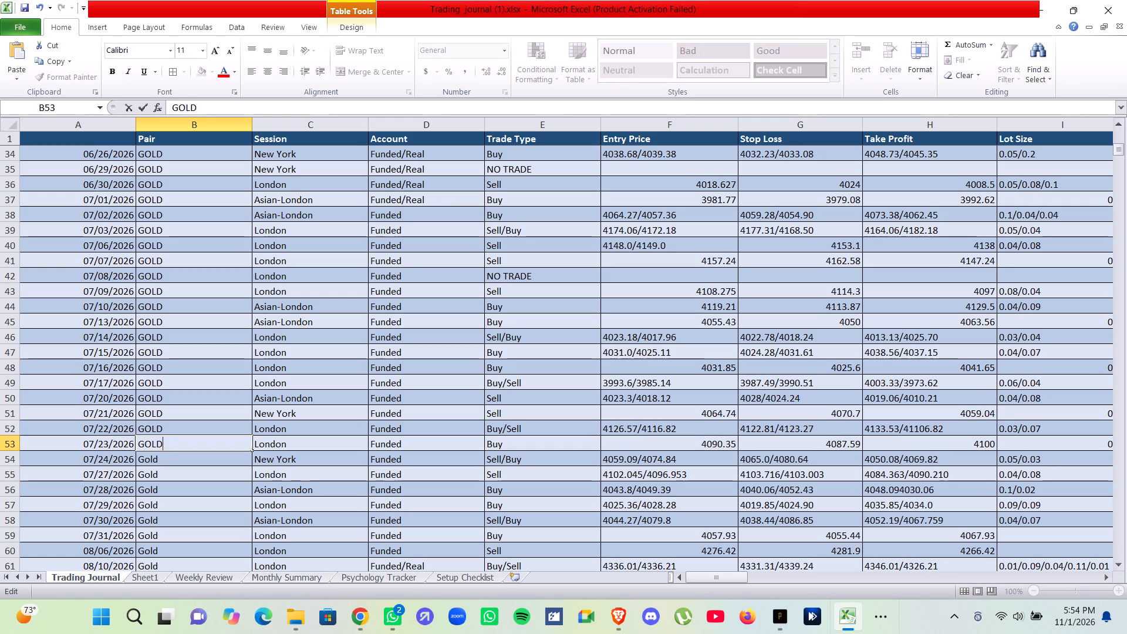
Change the Pair entry in cell B54, dated 07/24/2026, to uppercase GOLD.
double_click(163, 458)
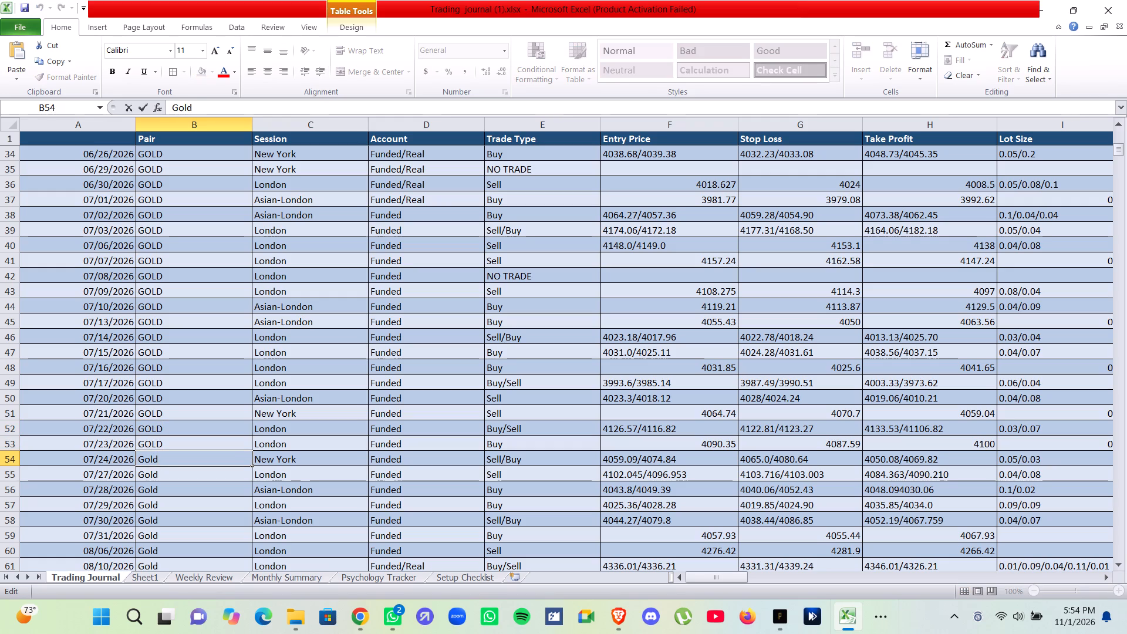
key("BackSpace")
key("BackSpace")
key("BackSpace")
type("OLD")
Change the Pair entry in cell B55, dated 07/27/2026, to uppercase GOLD.
double_click(163, 475)
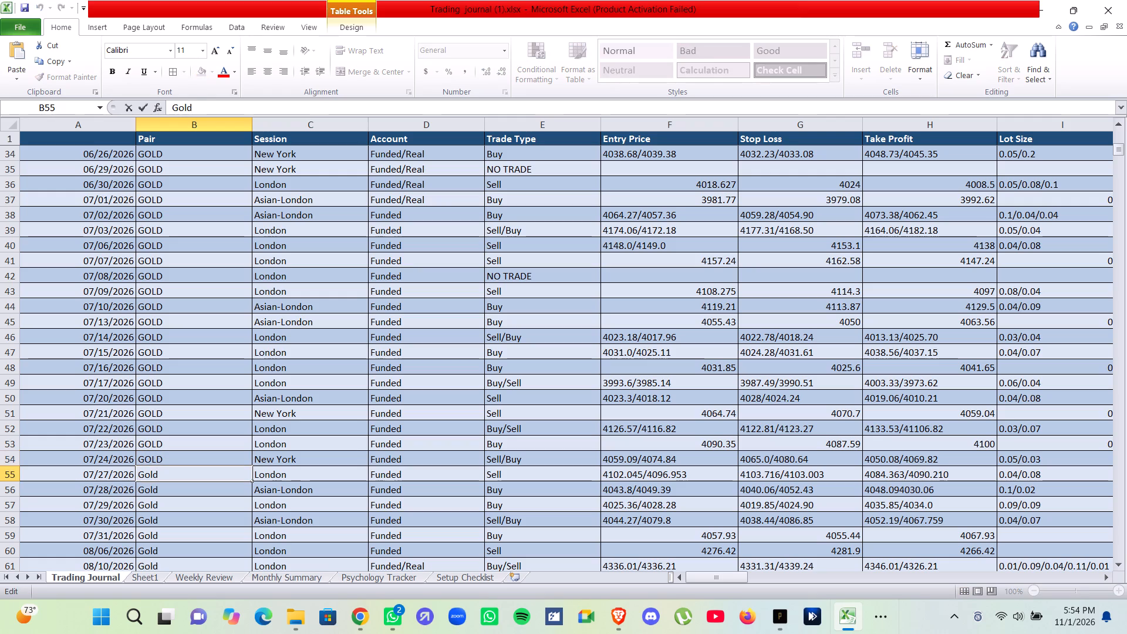
key("BackSpace")
key("BackSpace")
key("BackSpace")
type("OLD")
Change the Pair entry in cell B56, dated 07/28/2026, to uppercase GOLD.
double_click(164, 493)
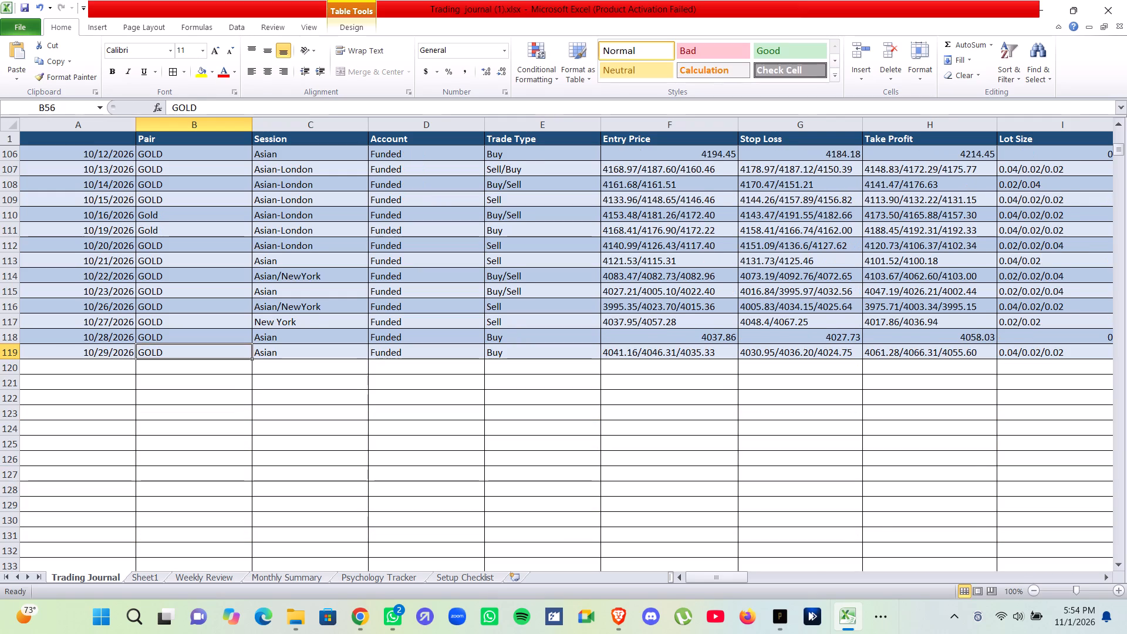
scroll(187, 333, "up", 15)
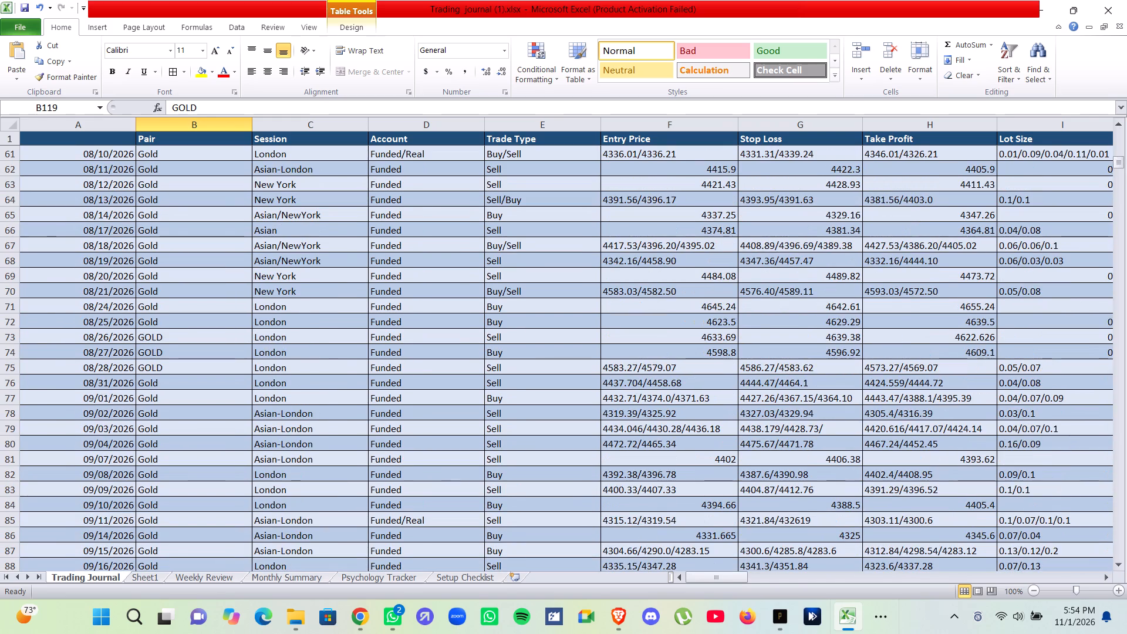
scroll(172, 363, "up", 4)
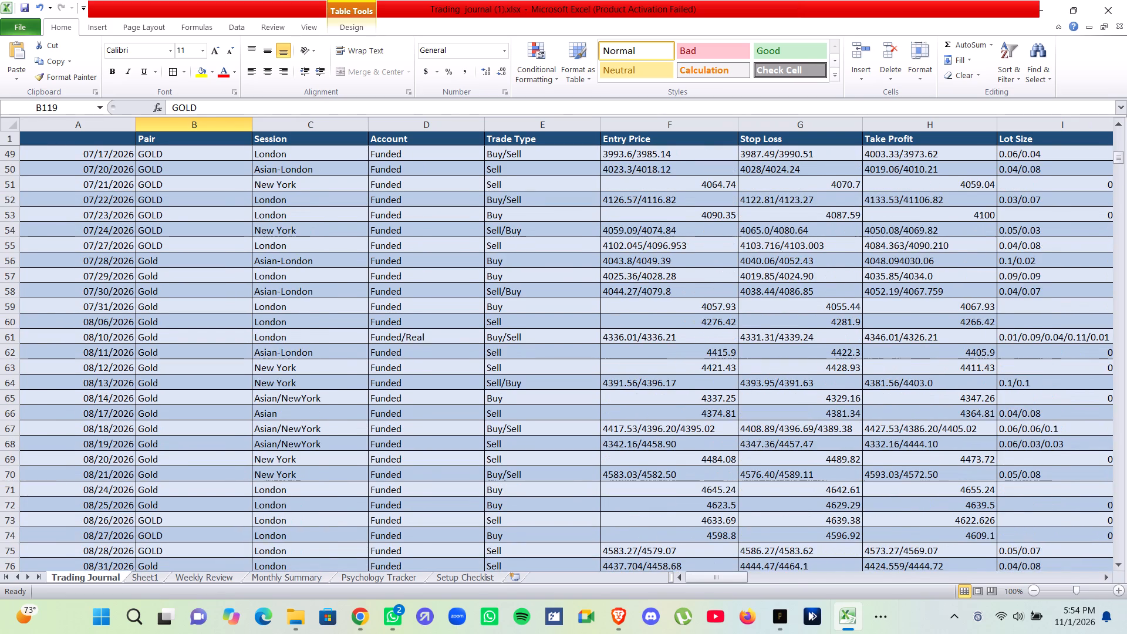
scroll(172, 362, "up", 1)
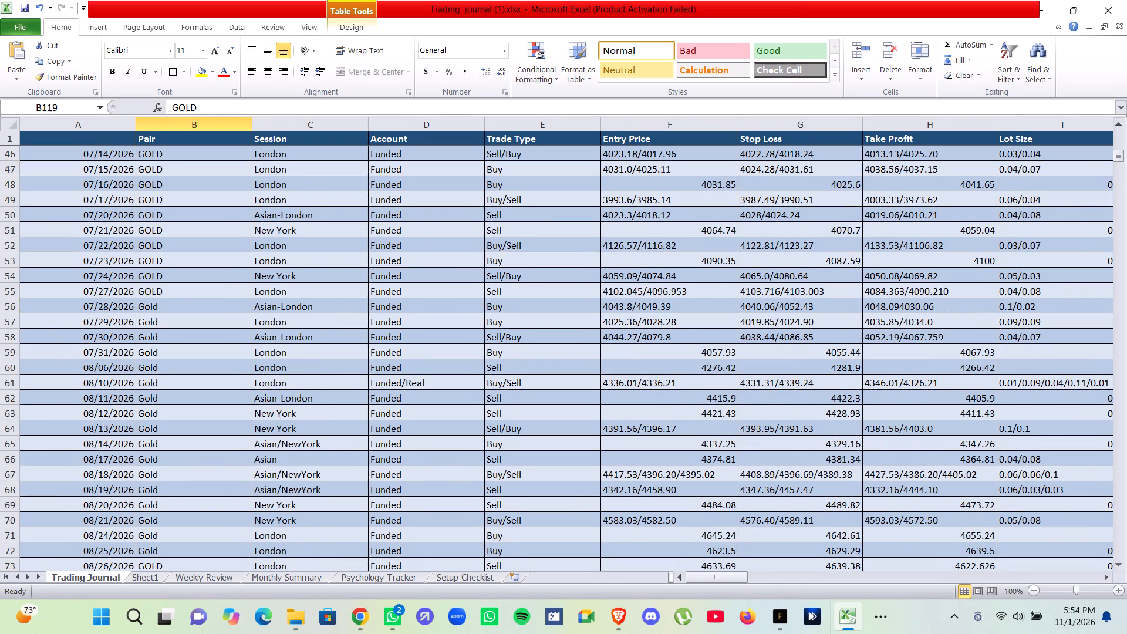
double_click(162, 308)
key("BackSpace")
key("BackSpace")
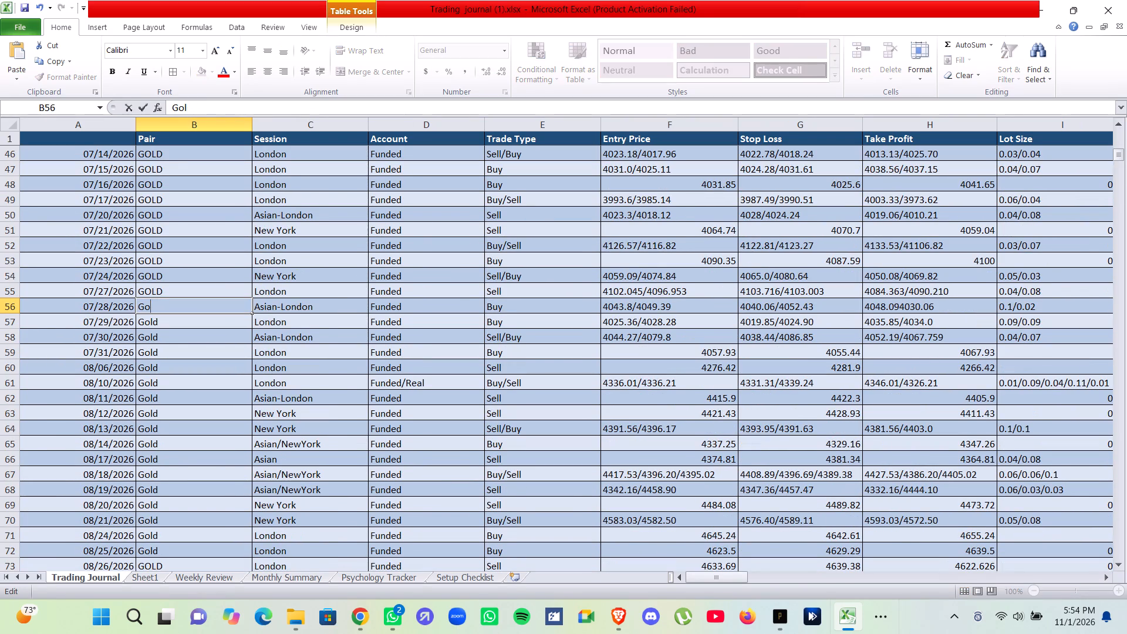
key("BackSpace")
type("OLD")
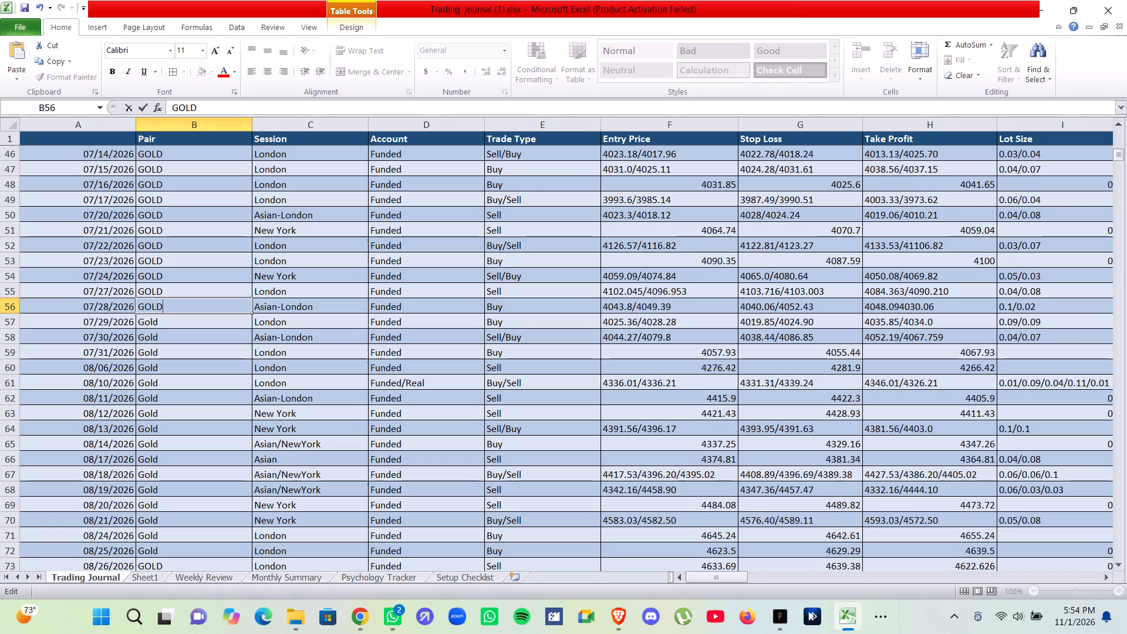
Change the Pair entries in cells B57 and B58 to uppercase GOLD.
double_click(168, 319)
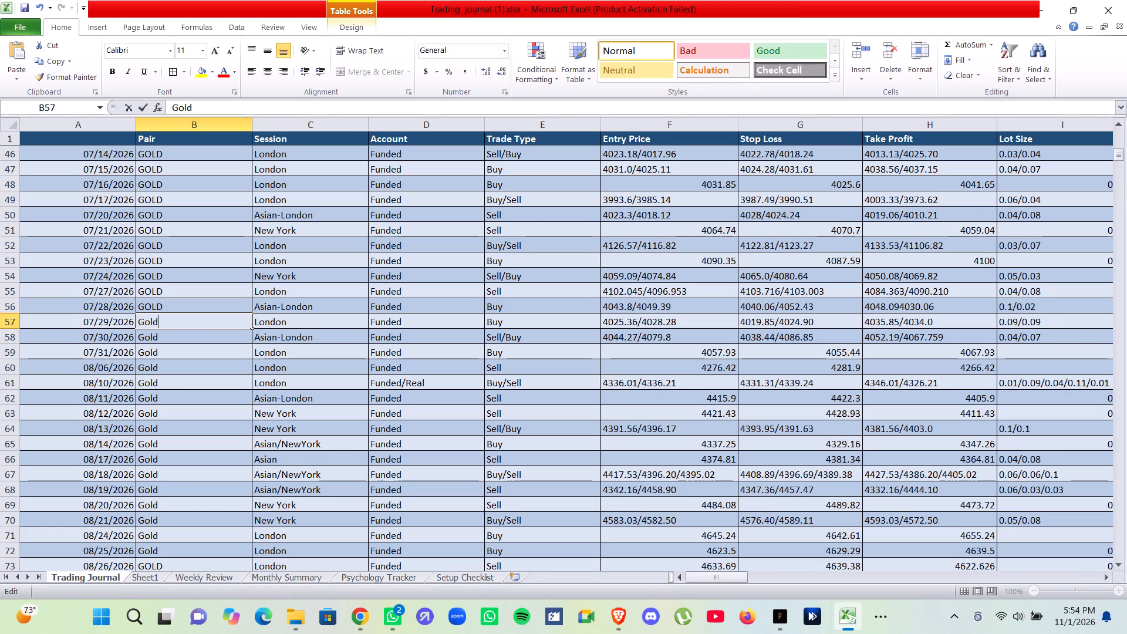
key("BackSpace")
key("BackSpace")
key("BackSpace")
type("OLD")
double_click(160, 338)
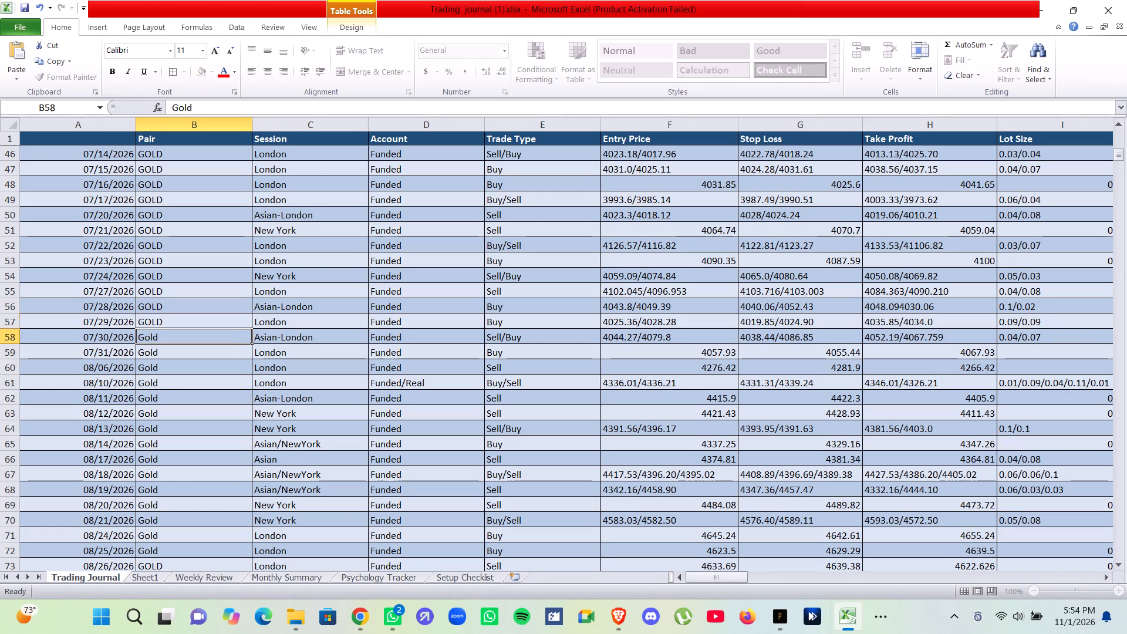
key("BackSpace")
key("BackSpace")
key("BackSpace")
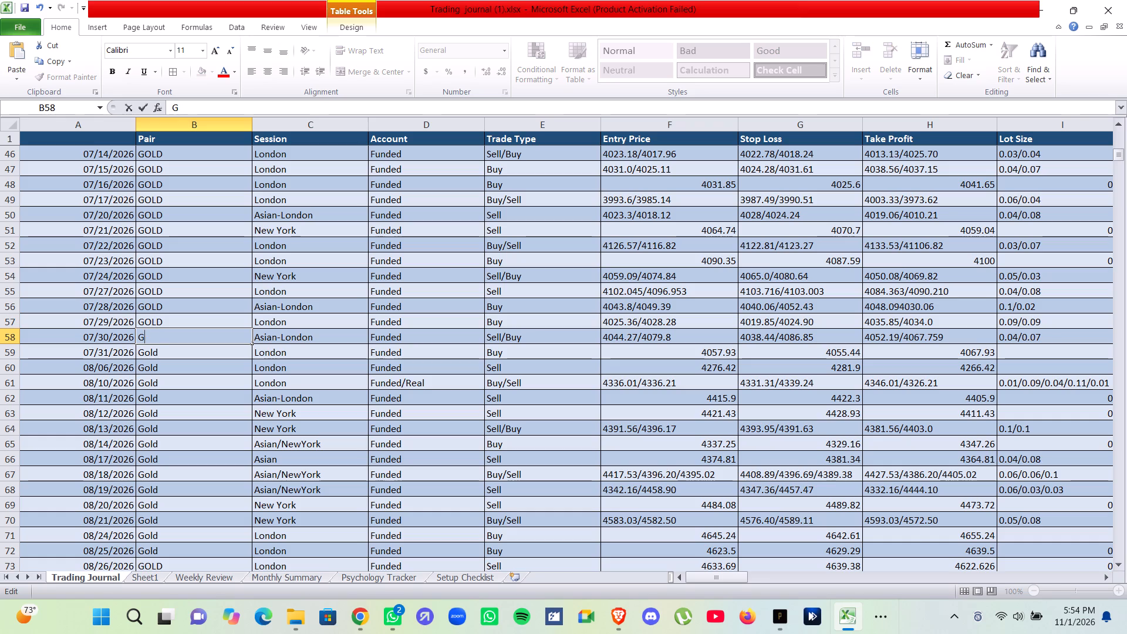
type("OLD")
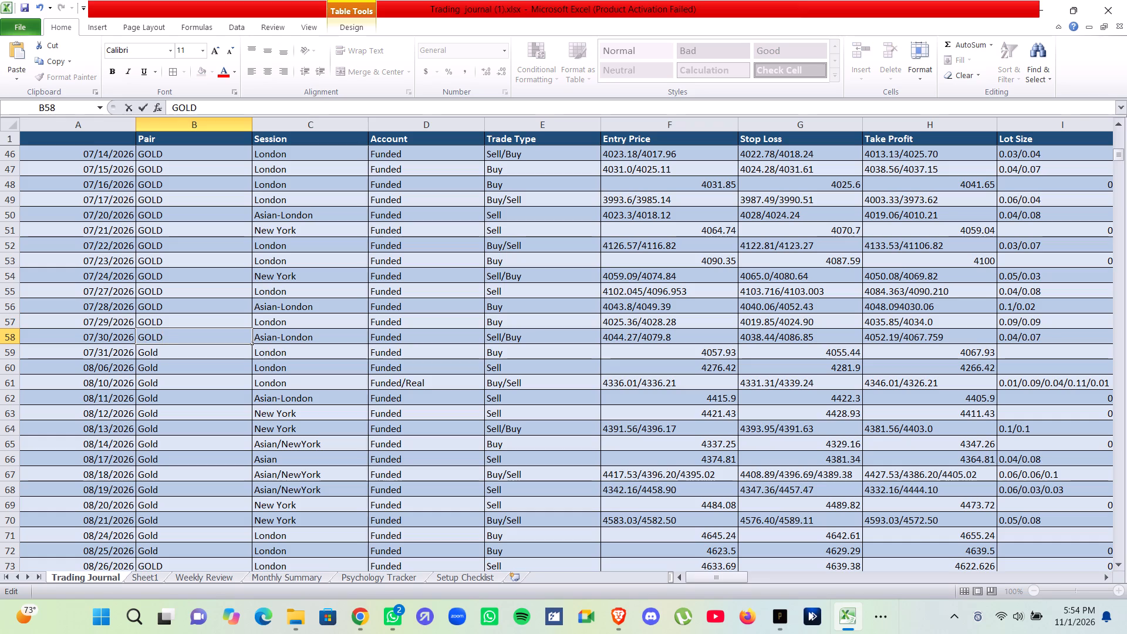
Change the Pair entry in cell B59, dated 07/31/2026, to uppercase GOLD.
double_click(160, 352)
key("BackSpace")
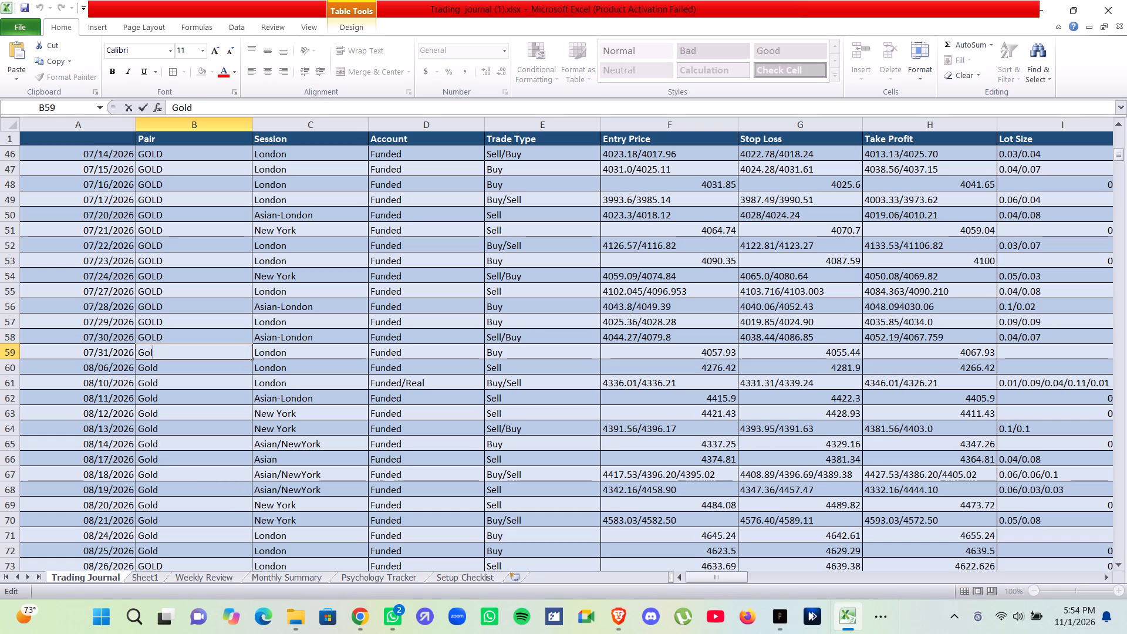
key("BackSpace")
key("BackSpace")
type("OLD")
Change the Pair entry in cell B60, dated 08/06/2026, to uppercase GOLD.
double_click(160, 371)
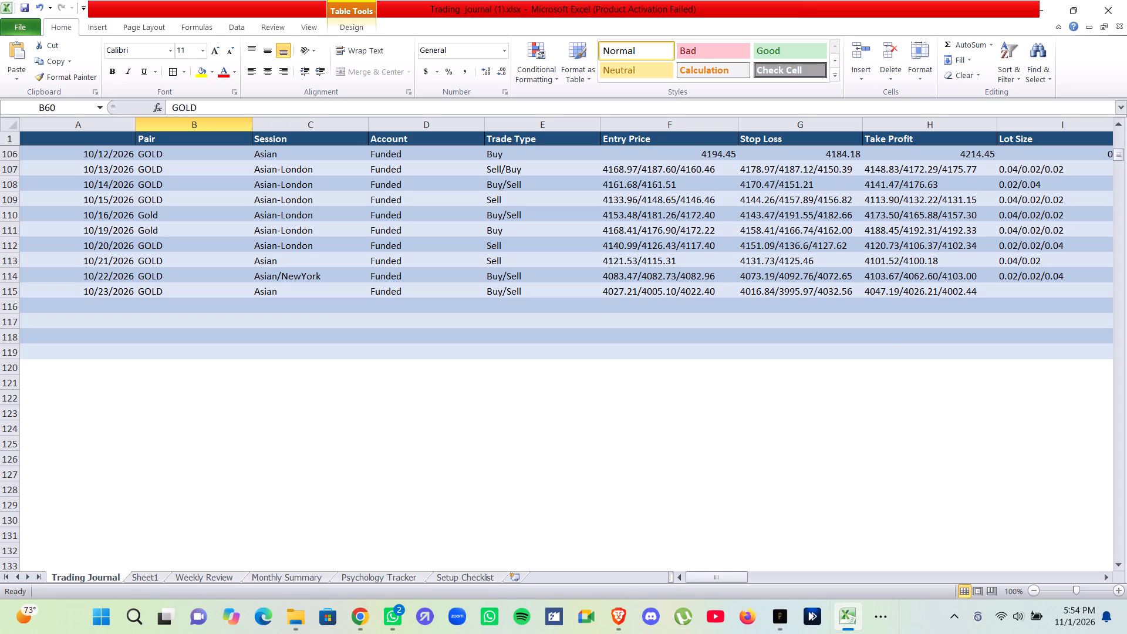
scroll(211, 344, "up", 9)
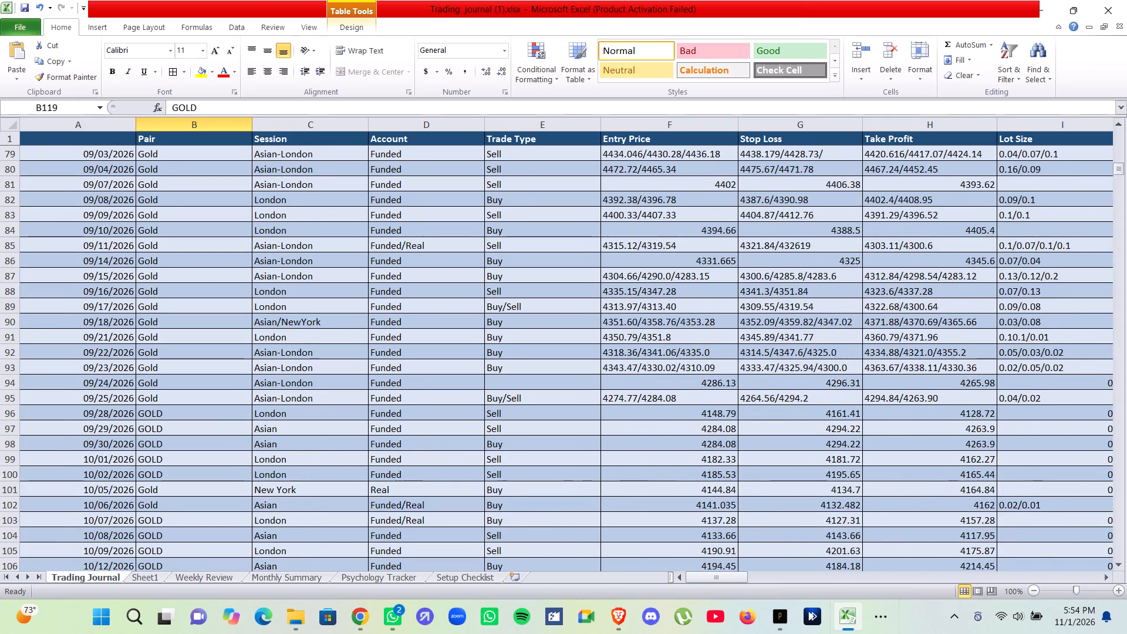
scroll(210, 344, "up", 11)
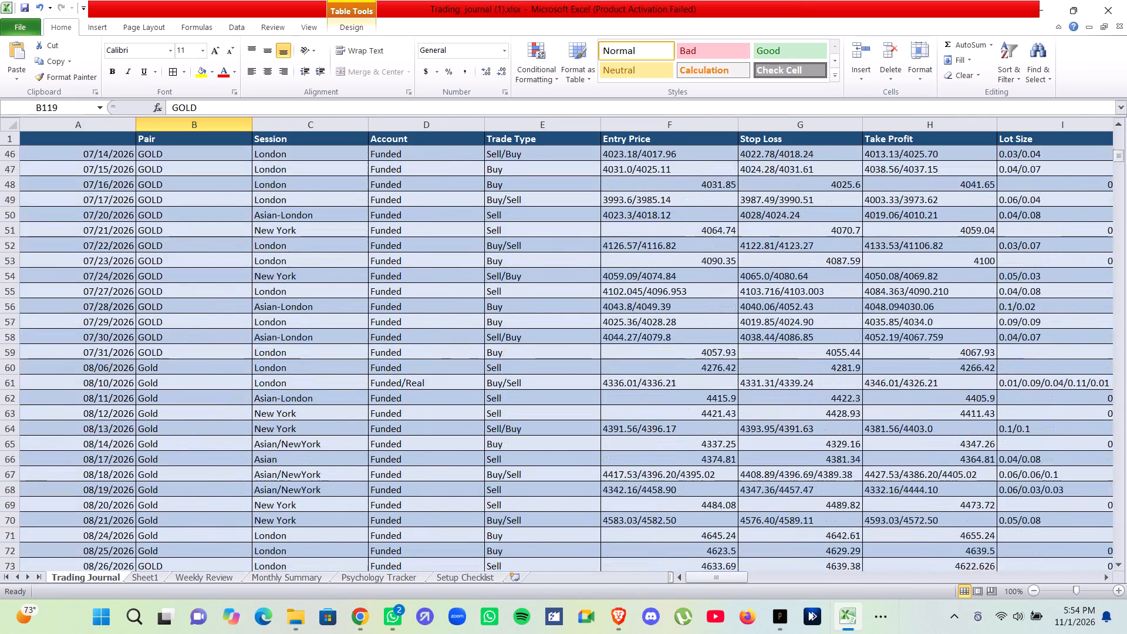
scroll(210, 344, "up", 5)
scroll(205, 352, "down", 4)
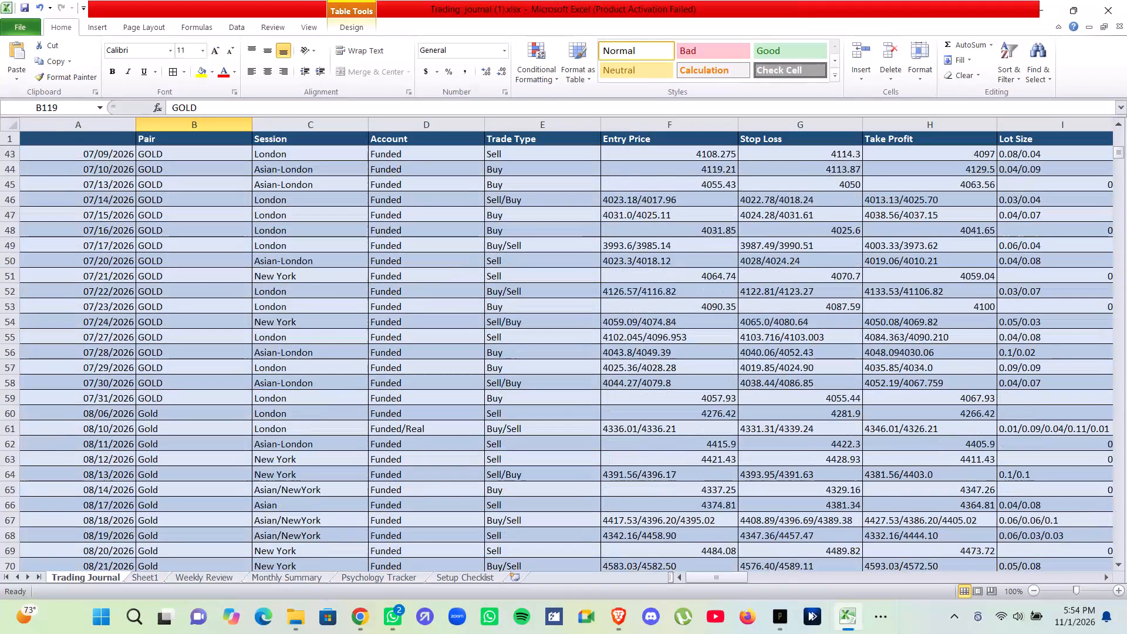
scroll(204, 362, "down", 2)
double_click(164, 323)
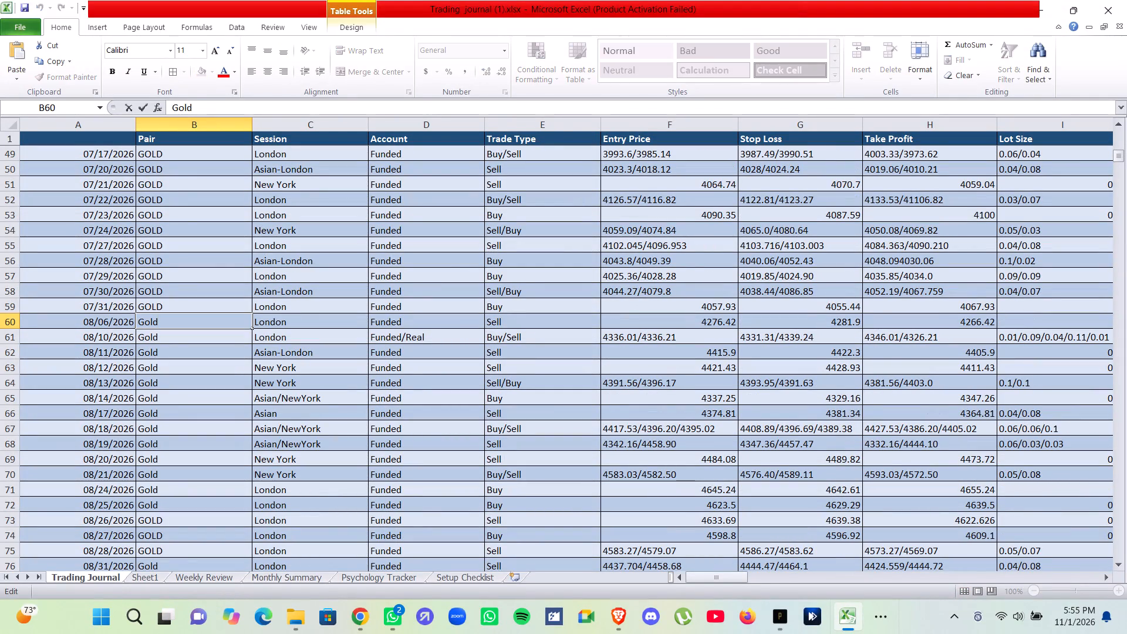
key("BackSpace")
key("BackSpace")
key("BackSpace")
type("OLD")
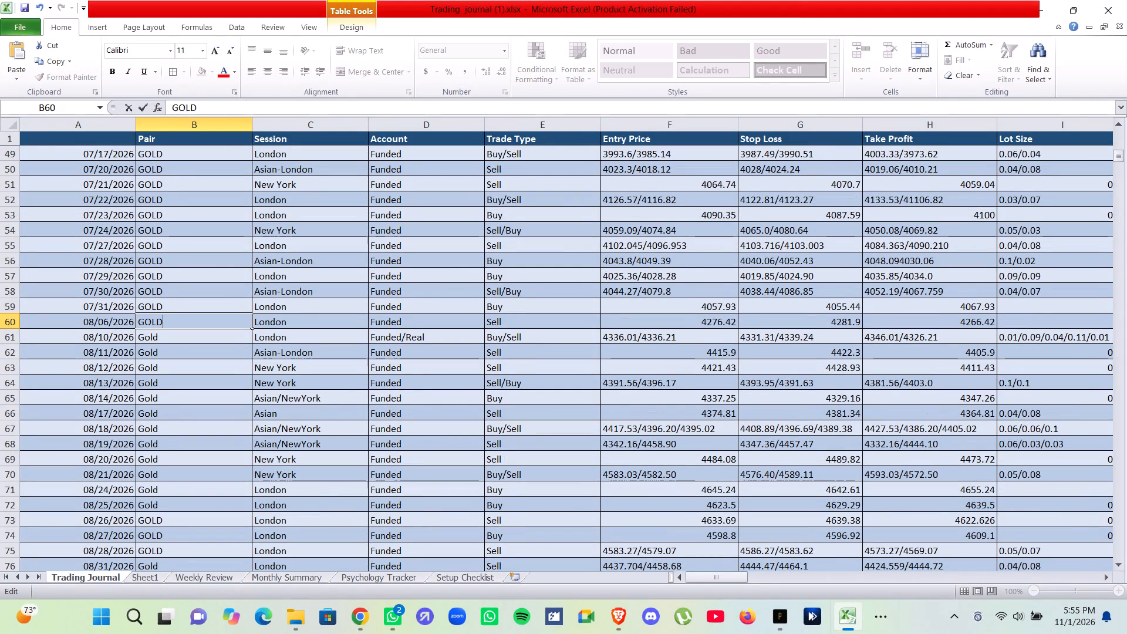
Change the Pair entries in cells B61 and B62 to uppercase GOLD.
double_click(160, 338)
key("BackSpace")
key("BackSpace")
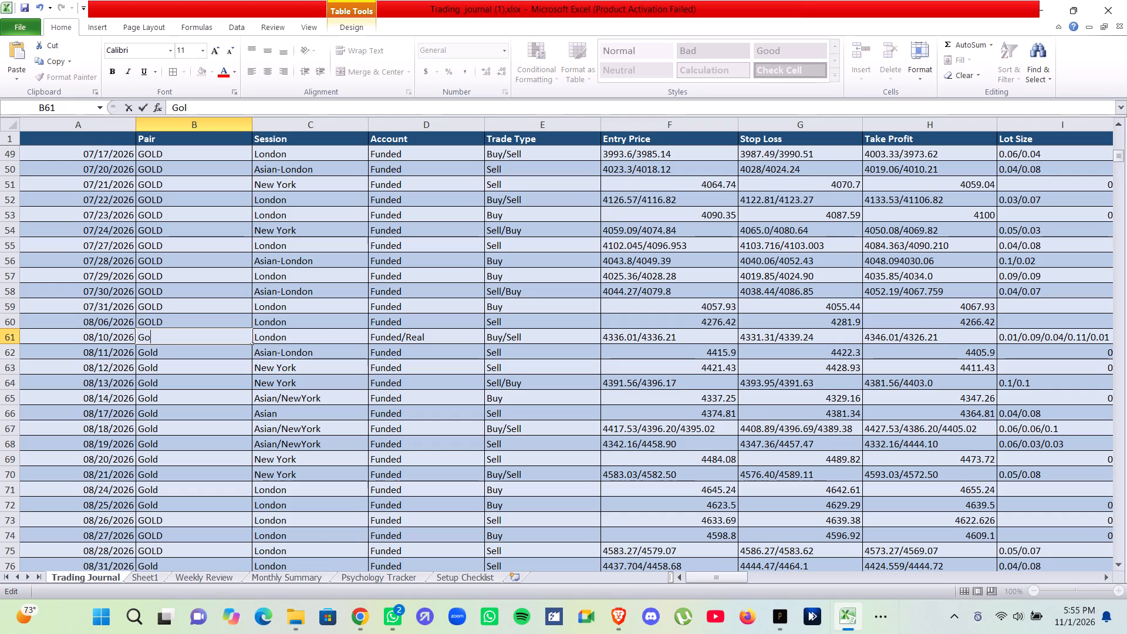
key("BackSpace")
type("OLD")
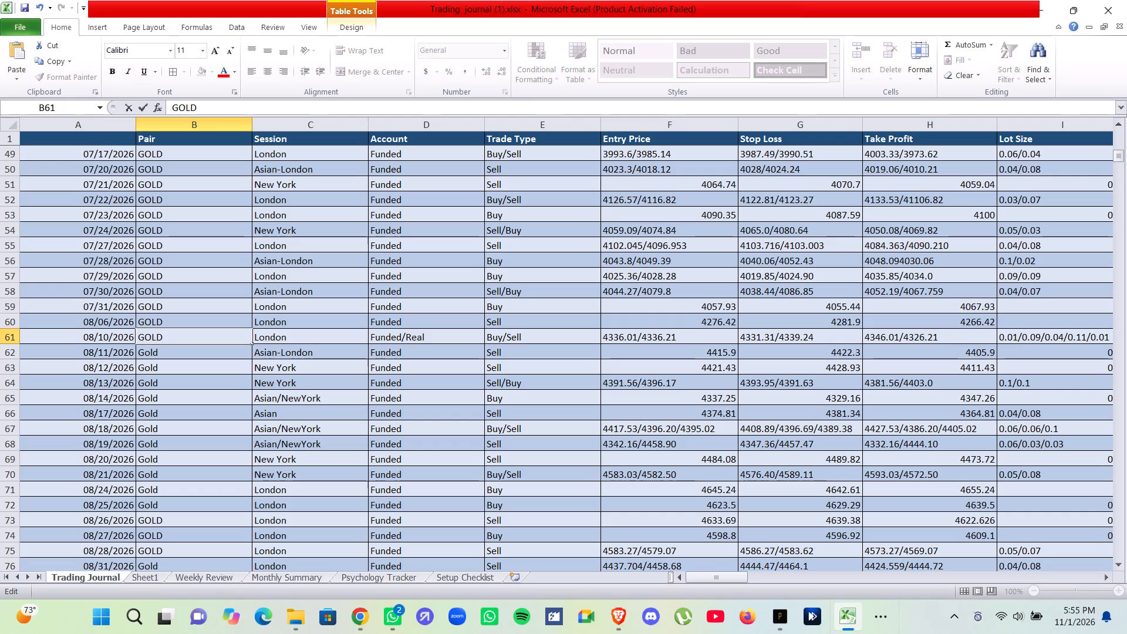
left_click(165, 349)
double_click(164, 350)
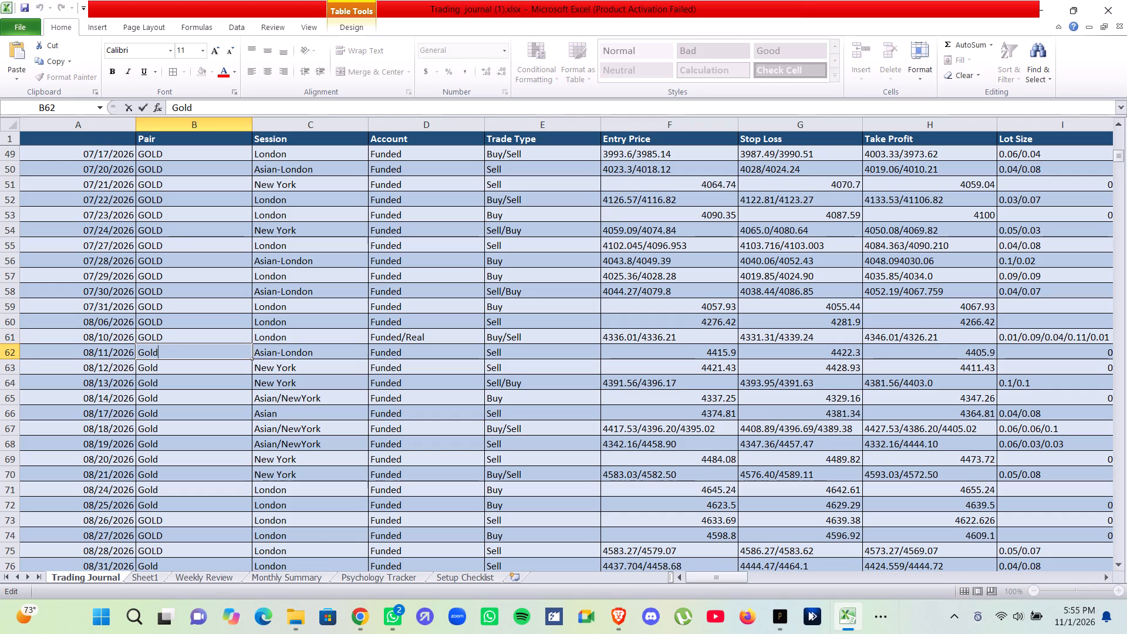
key("BackSpace")
key("BackSpace")
key("BackSpace")
type("OLD")
Change the Pair entries in cells B63 and B64 to uppercase GOLD.
double_click(161, 369)
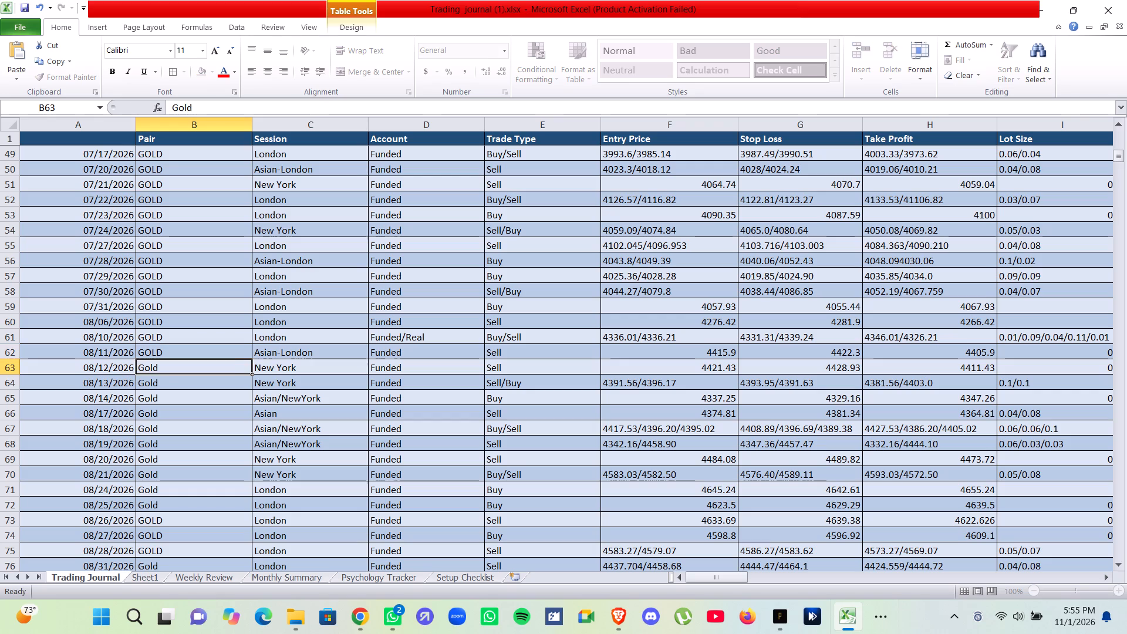
key("BackSpace")
key("BackSpace")
key("BackSpace")
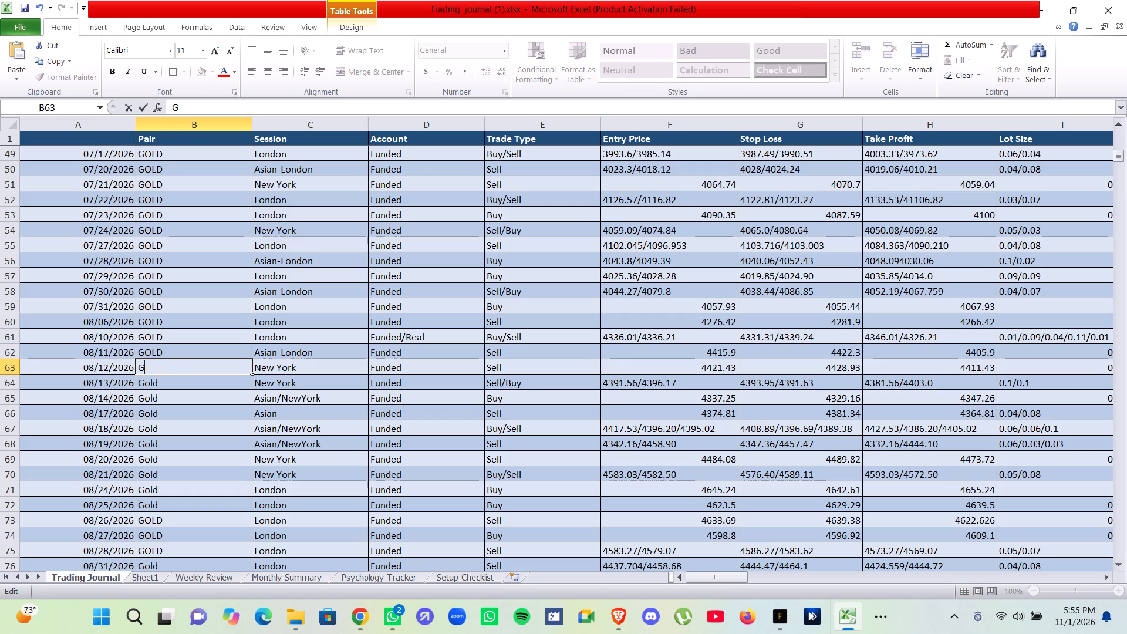
type("OLD")
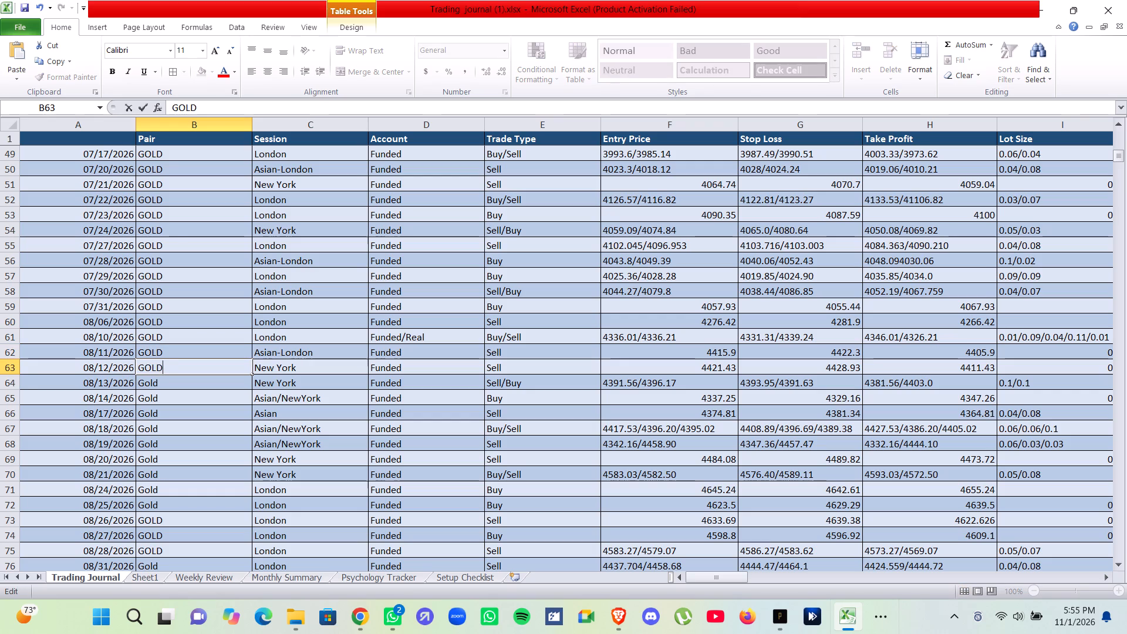
double_click(167, 385)
key("BackSpace")
key("BackSpace")
key("BackSpace")
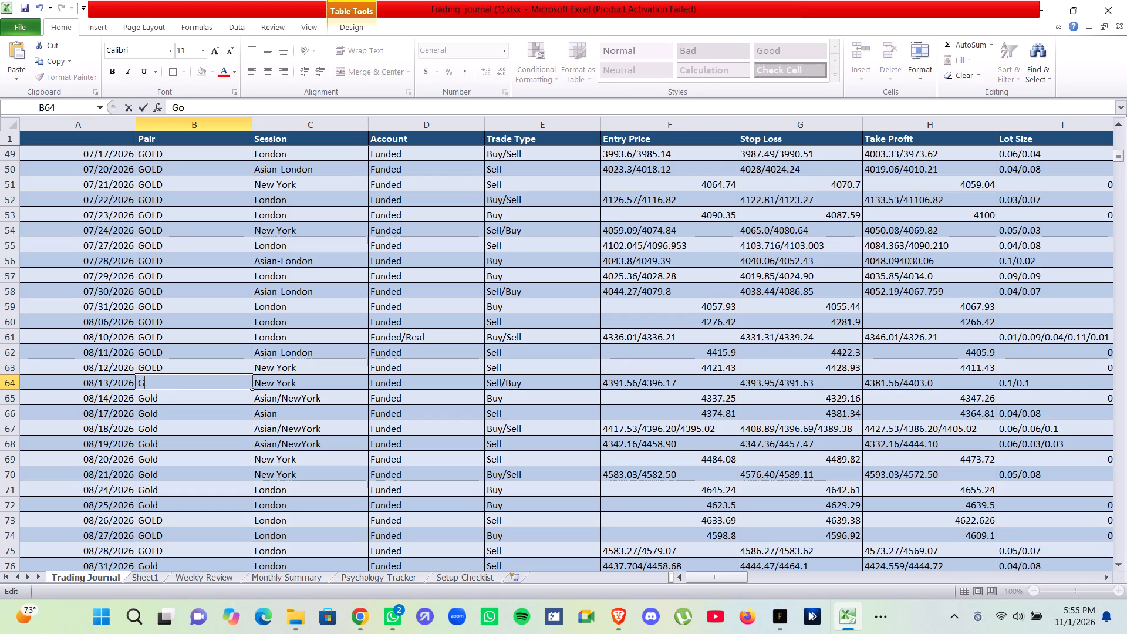
type("OLD")
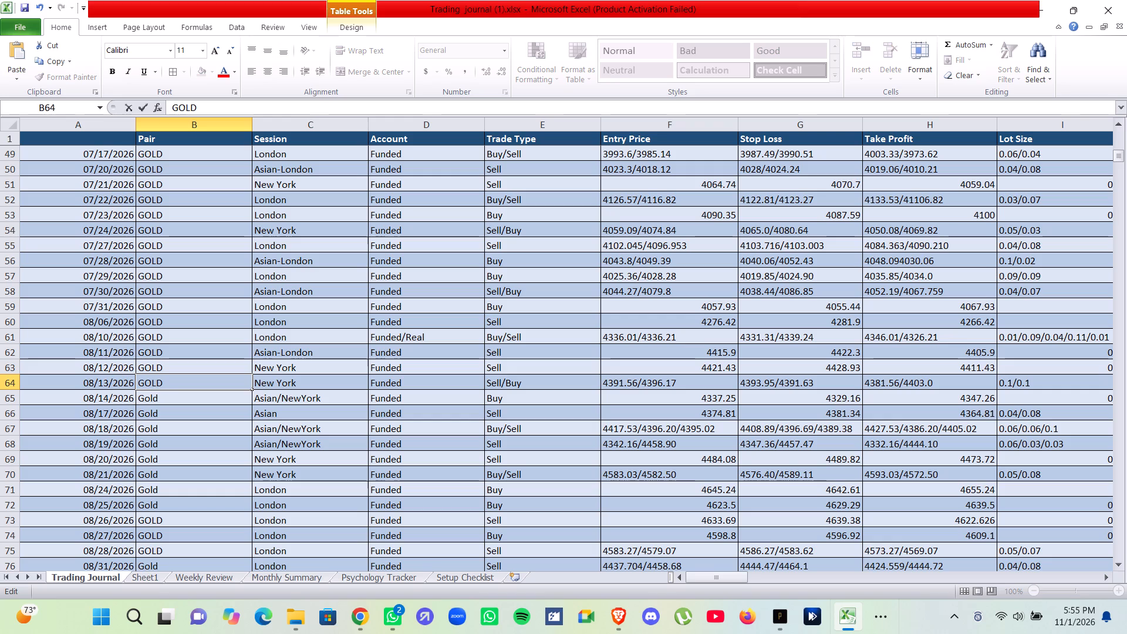
Change the Pair entries in cells B65 and B66 to uppercase GOLD.
double_click(162, 397)
key("BackSpace")
key("BackSpace")
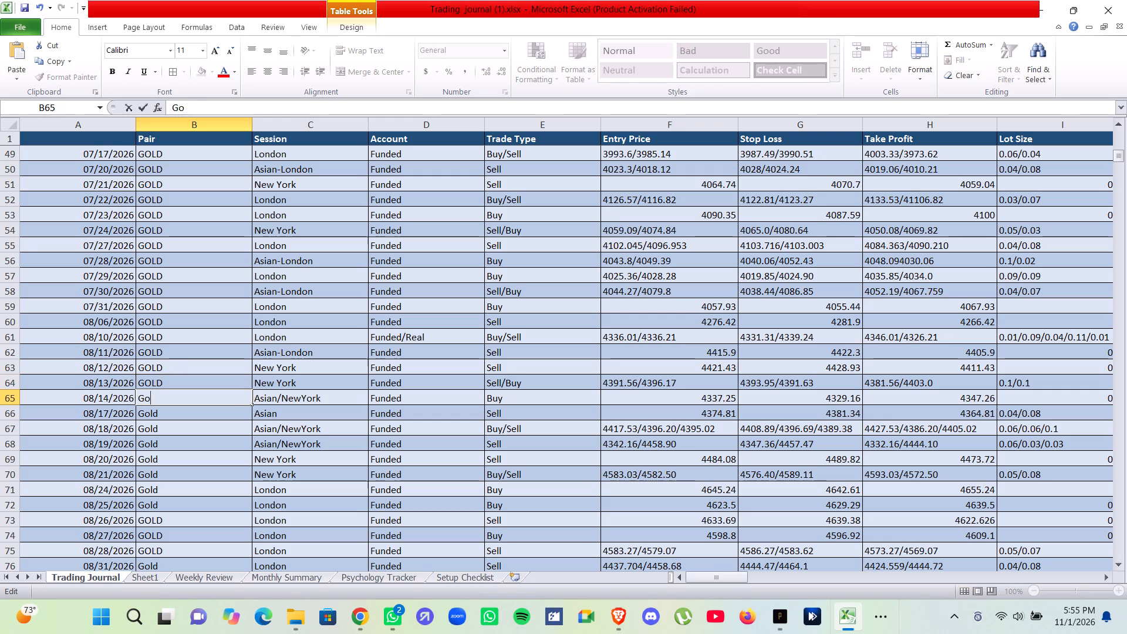
key("BackSpace")
type("OLD")
double_click(161, 414)
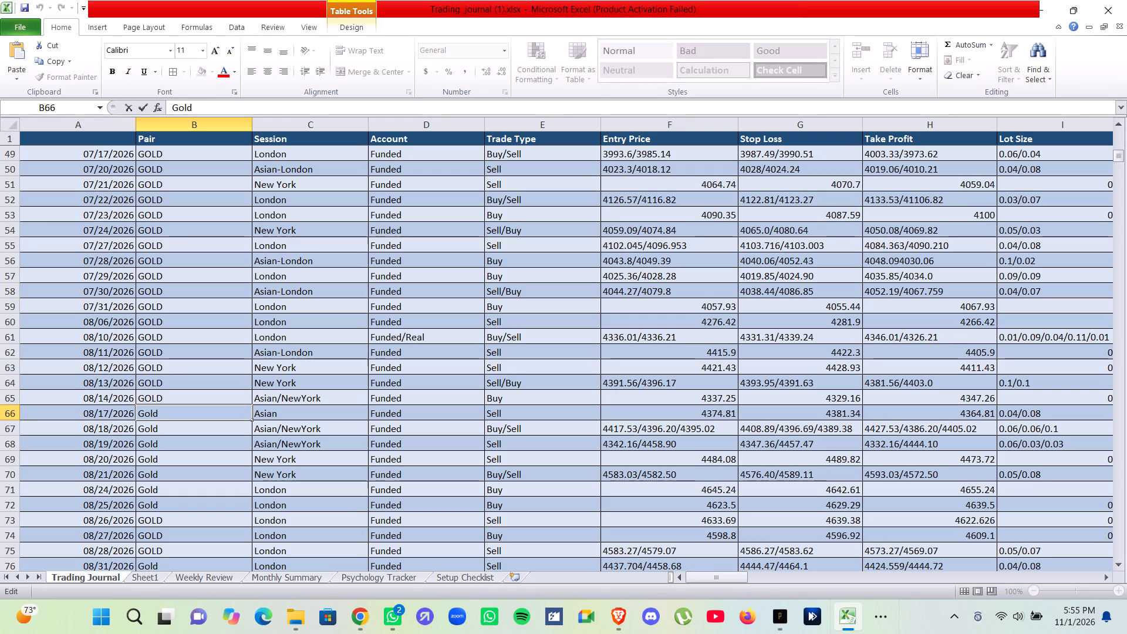
key("BackSpace")
key("BackSpace")
key("BackSpace")
type("OLD")
Change the Pair entry in cell B67, dated 08/18/2026, to uppercase GOLD.
double_click(164, 429)
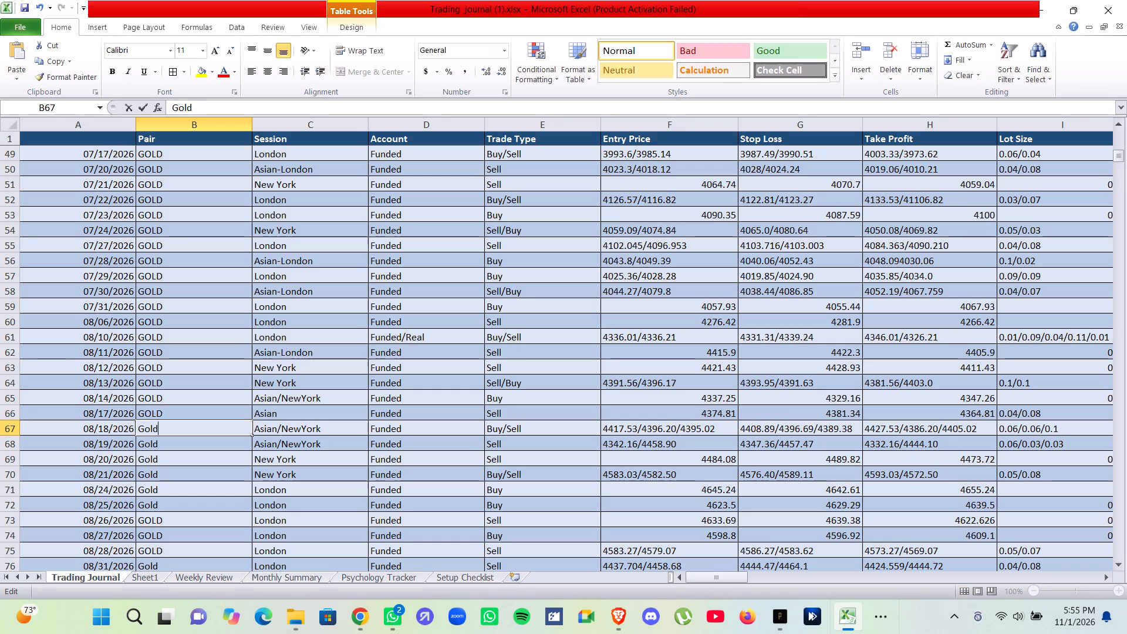
key("BackSpace")
key("BackSpace")
key("BackSpace")
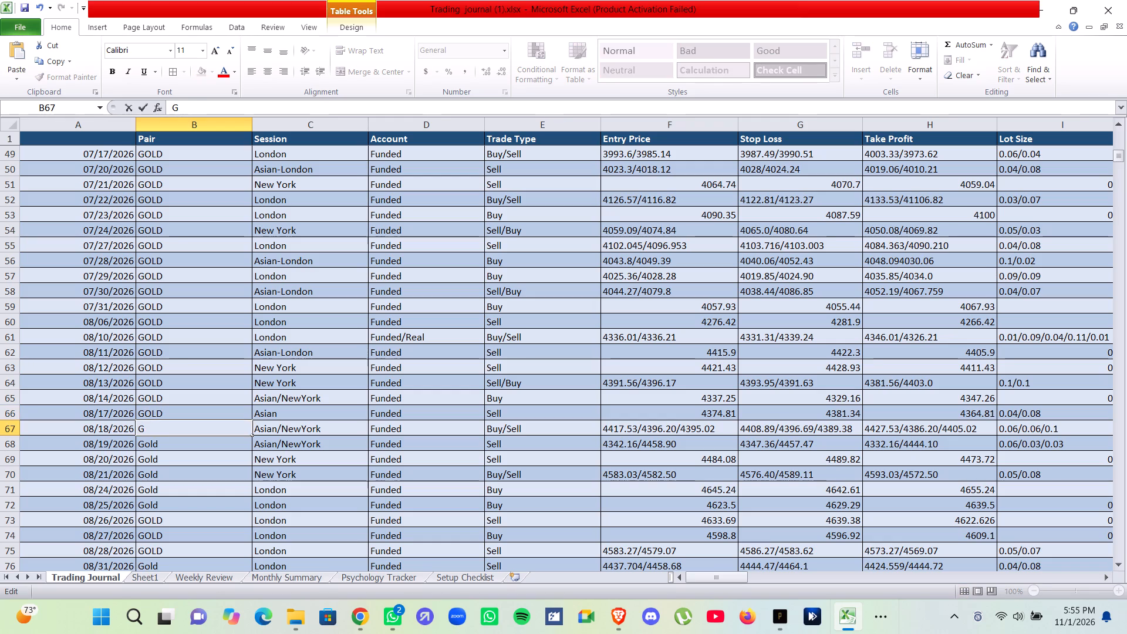
type("OLD")
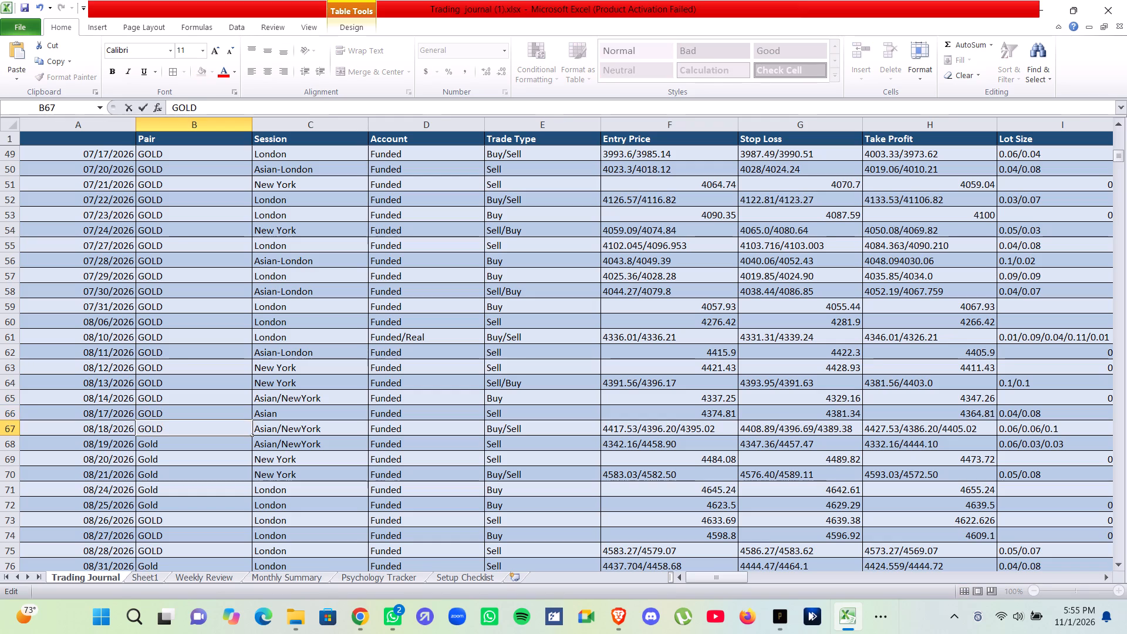
Change the Pair entries in cells B68 and B69 to uppercase GOLD.
double_click(161, 446)
key("BackSpace")
key("BackSpace")
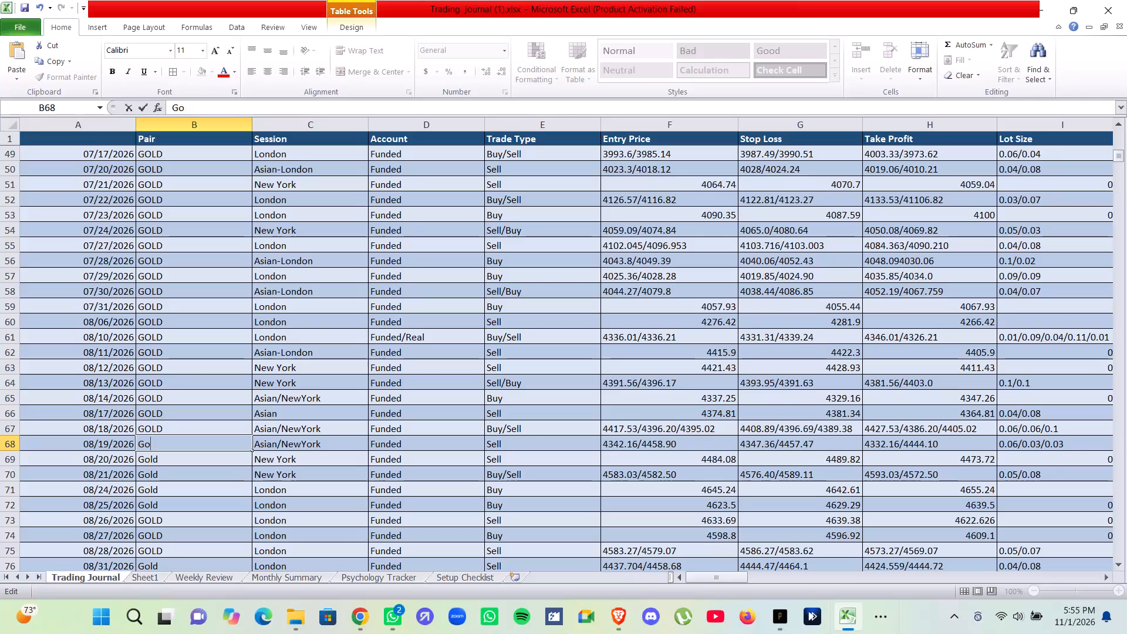
key("BackSpace")
type("OLD")
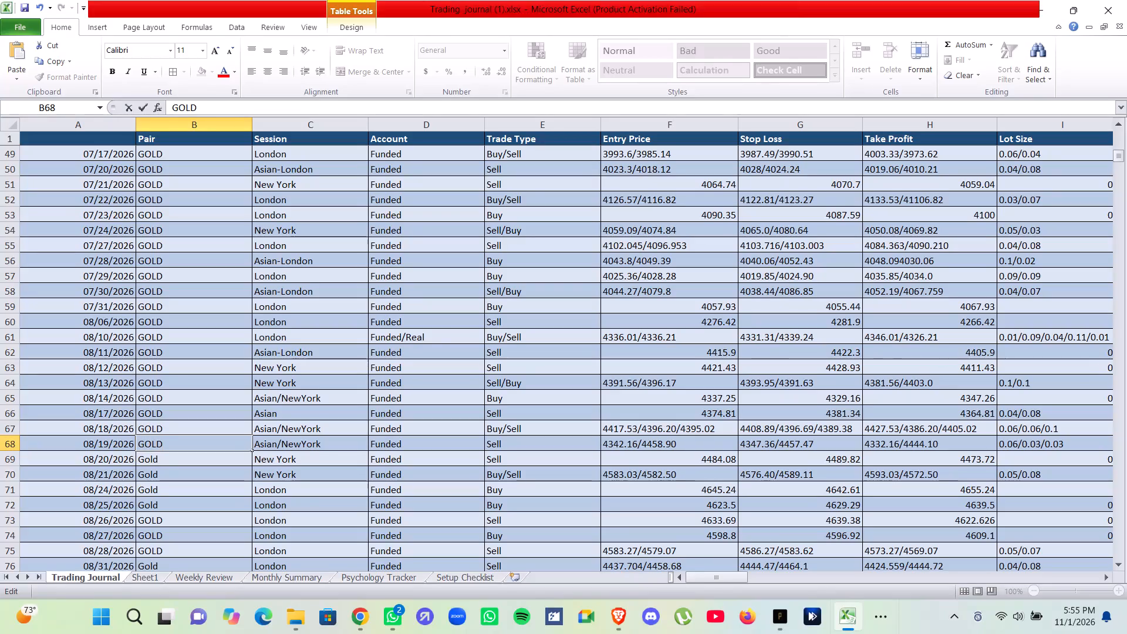
double_click(161, 460)
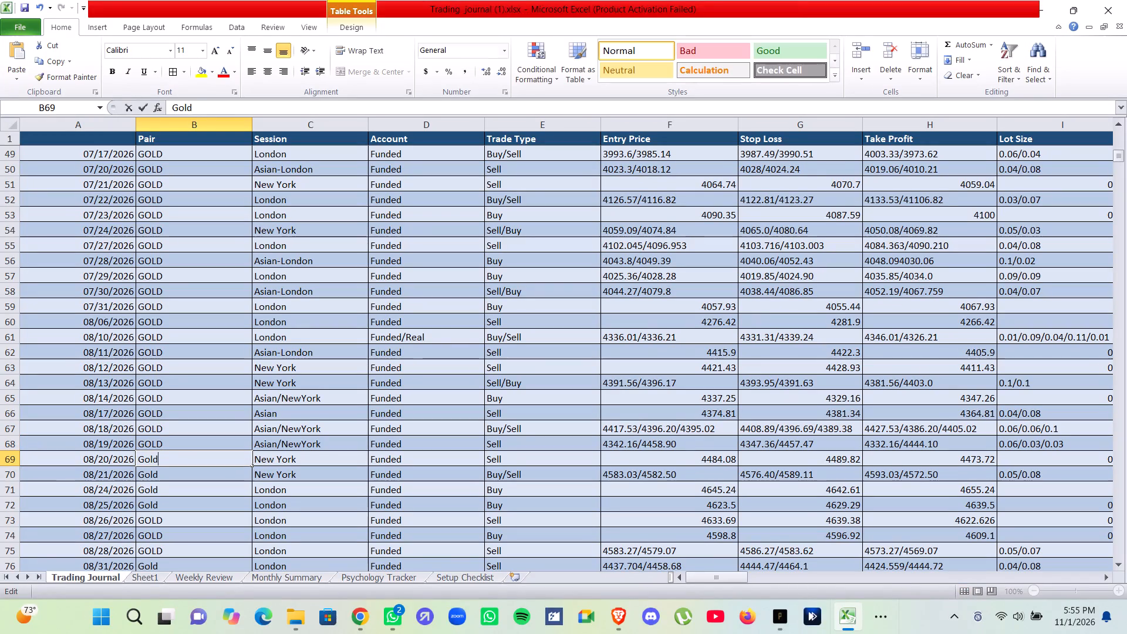
key("BackSpace")
key("BackSpace")
key("BackSpace")
type("OLD")
Change the Pair entries in cells B70 and B71, dated 08/21/2026 and 08/24/2026, to uppercase GOLD.
double_click(163, 478)
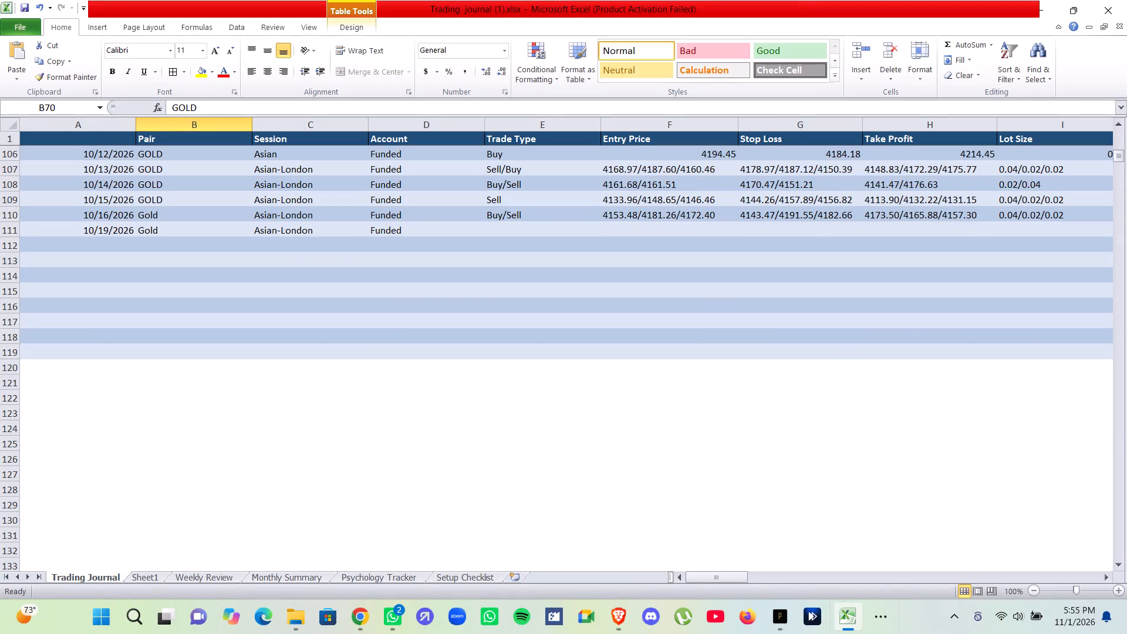
scroll(171, 337, "up", 15)
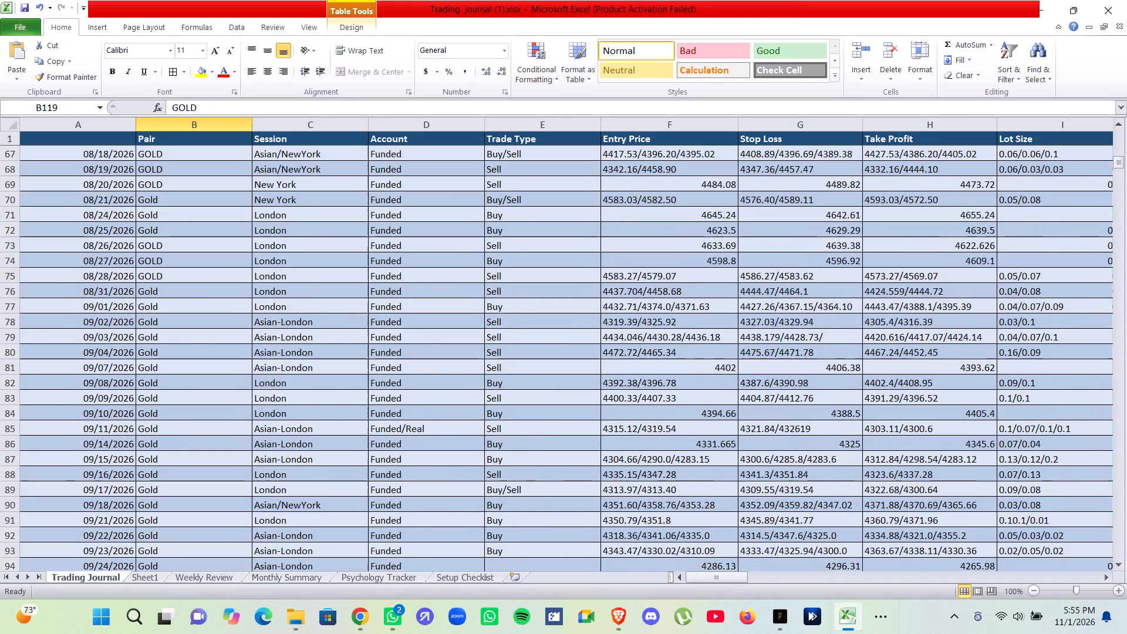
scroll(171, 340, "up", 3)
scroll(171, 340, "down", 3)
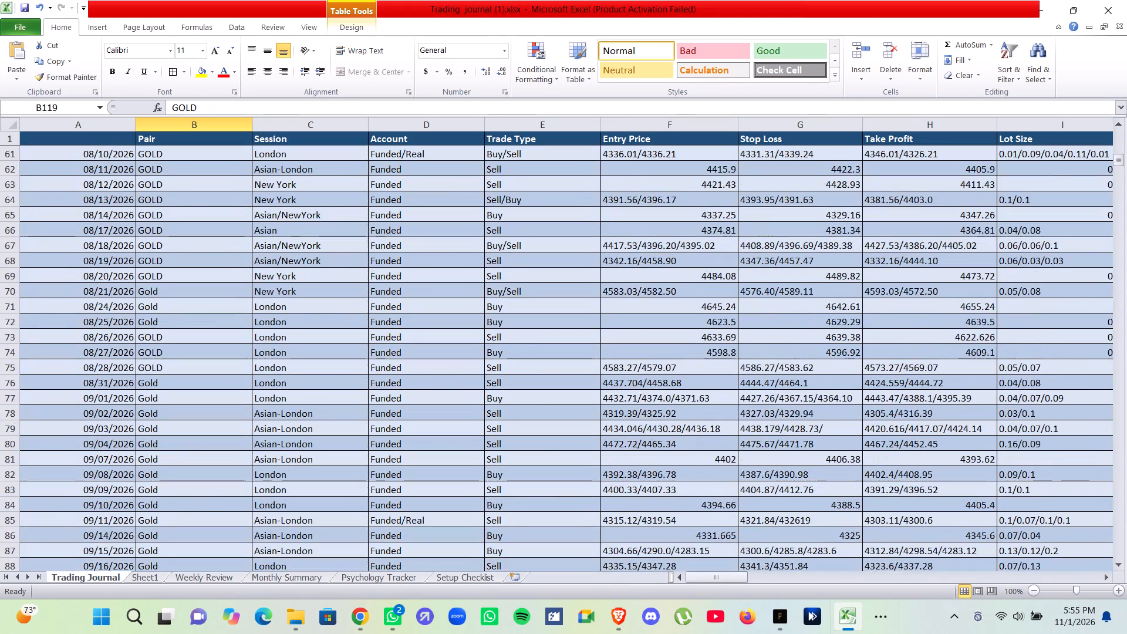
double_click(166, 292)
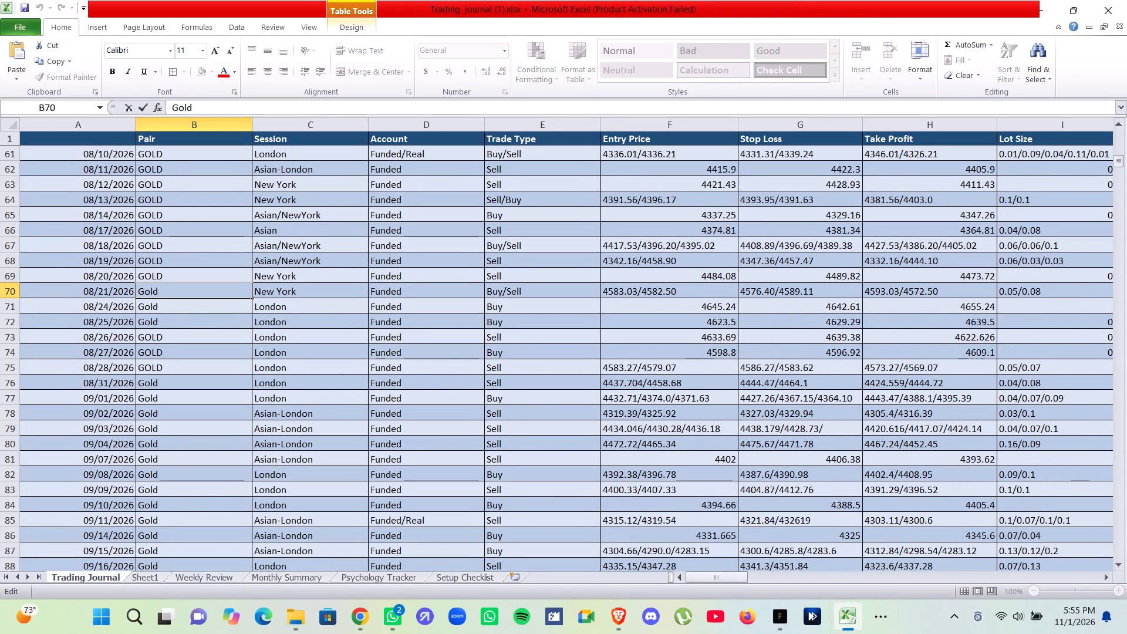
key("BackSpace")
key("BackSpace")
key("BackSpace")
type("OLD")
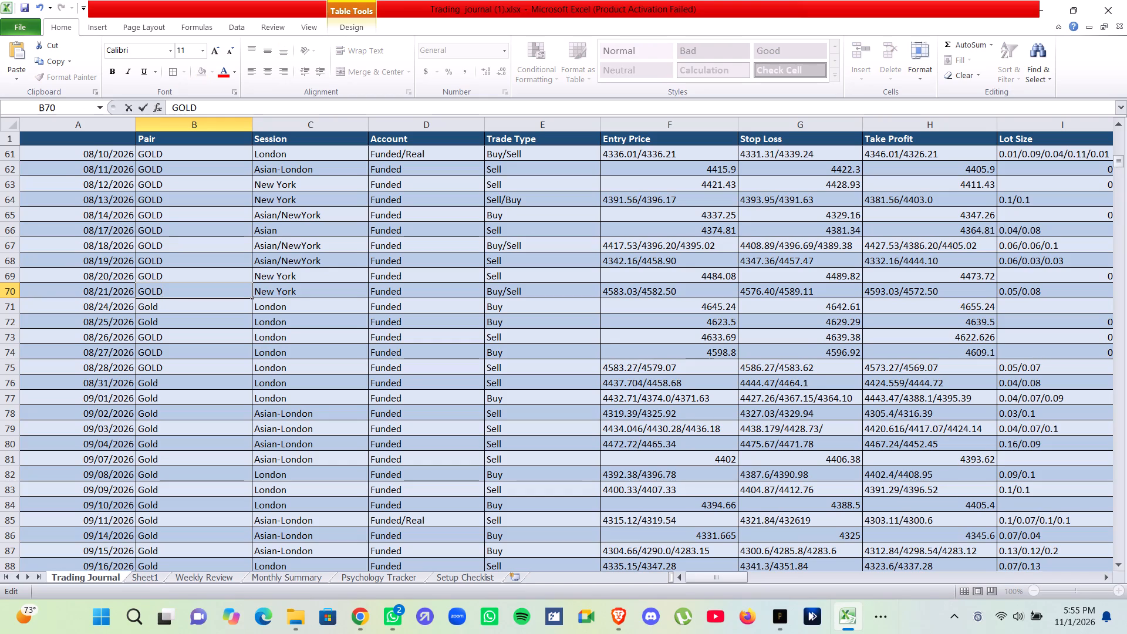
double_click(160, 309)
key("BackSpace")
key("BackSpace")
key("BackSpace")
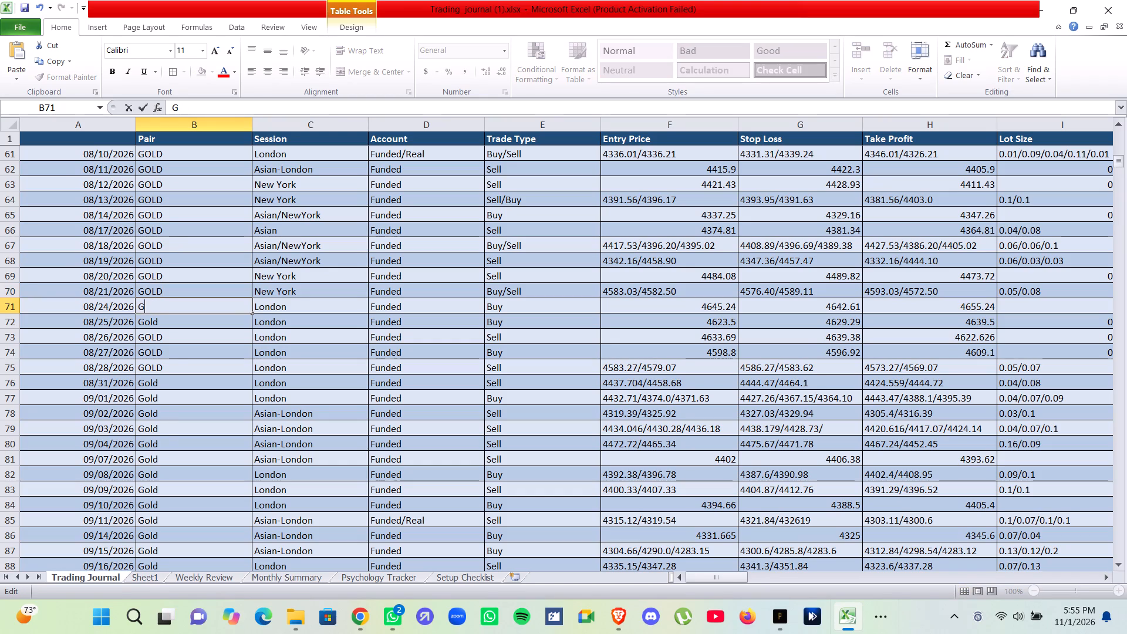
type("OLD")
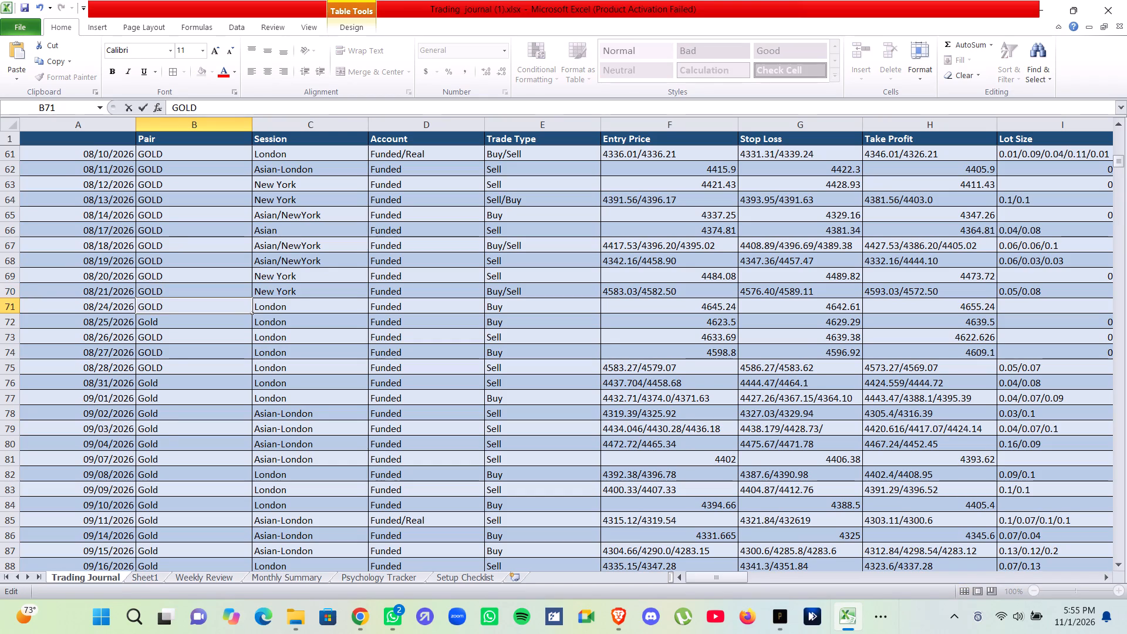
Change the Pair entries in cells B72 and B76, dated 08/25/2026 and 08/31/2026, to uppercase GOLD.
double_click(159, 322)
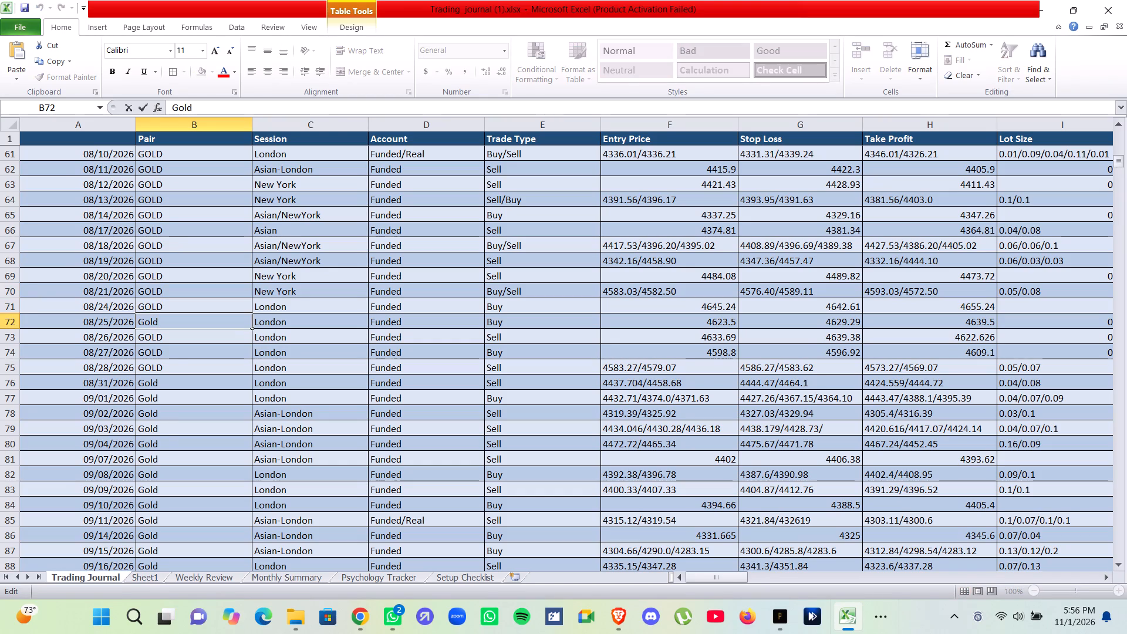
key("BackSpace")
key("BackSpace")
key("BackSpace")
type("OL")
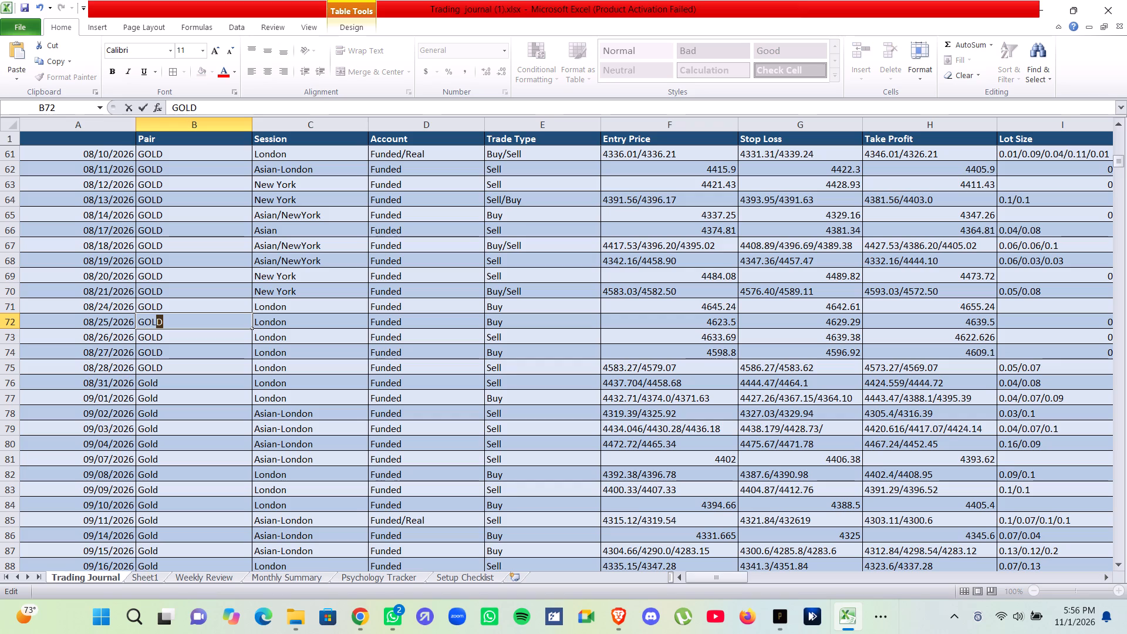
key("d")
double_click(161, 384)
key("BackSpace")
key("BackSpace")
key("BackSpace")
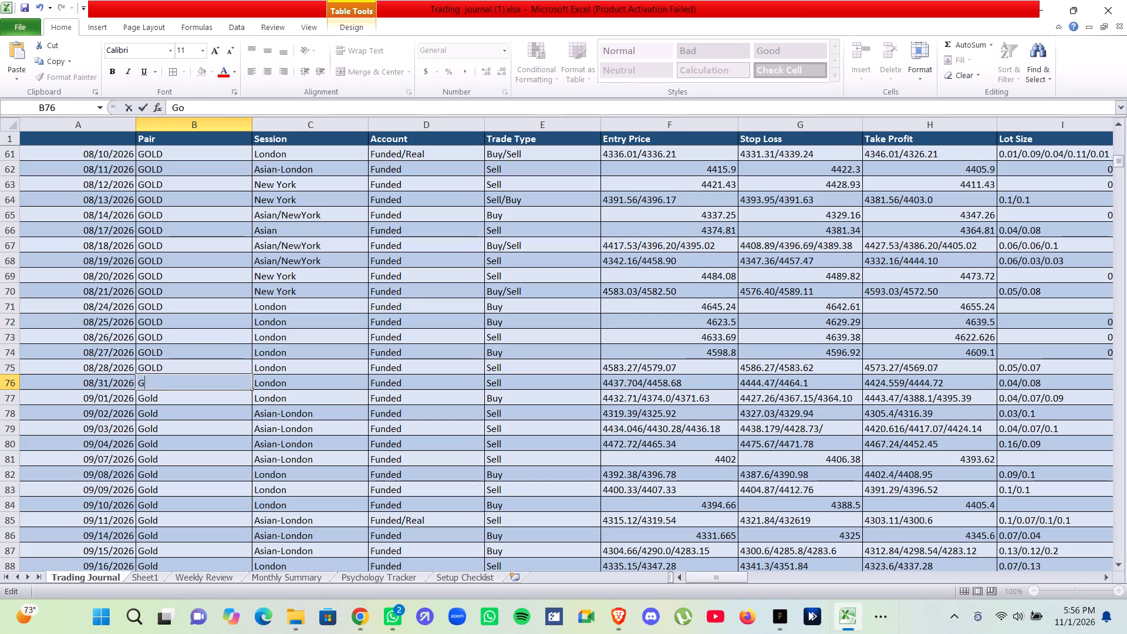
type("OLD")
Change the Pair entries in cells B77 and B78, dated 09/01/2026 and 09/02/2026, to uppercase GOLD.
double_click(160, 402)
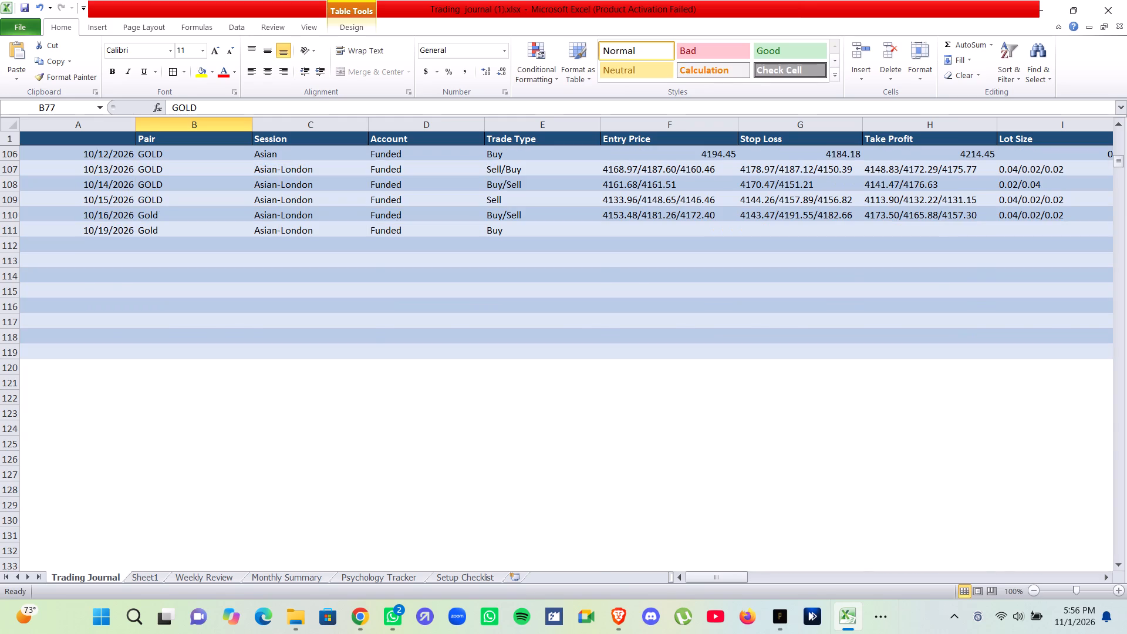
scroll(164, 343, "up", 17)
scroll(164, 343, "down", 2)
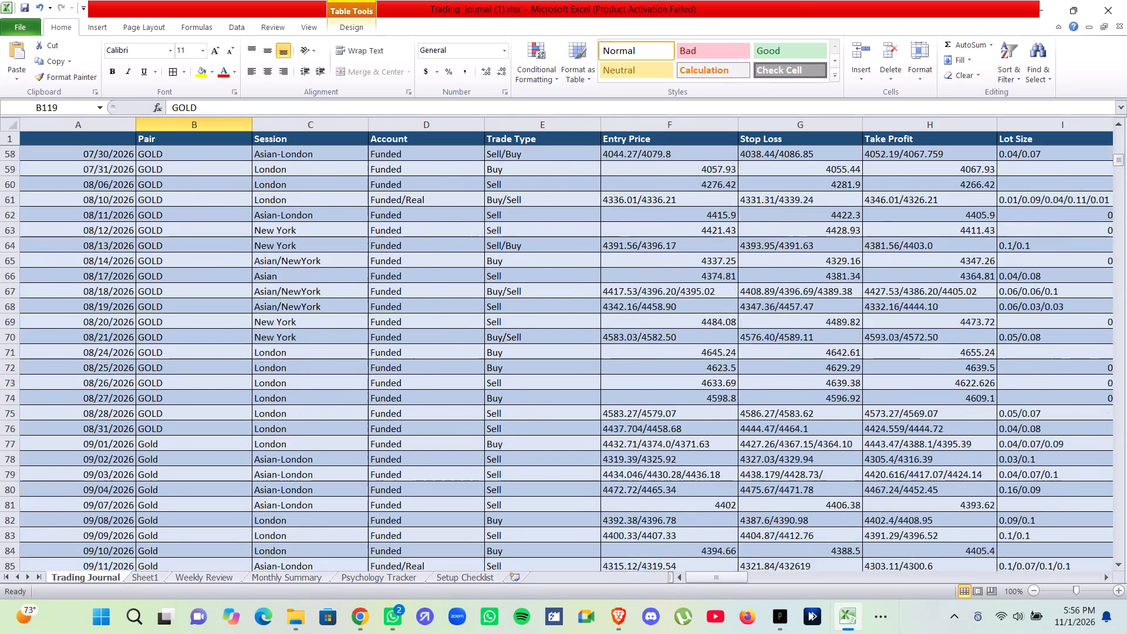
scroll(164, 343, "down", 2)
double_click(161, 309)
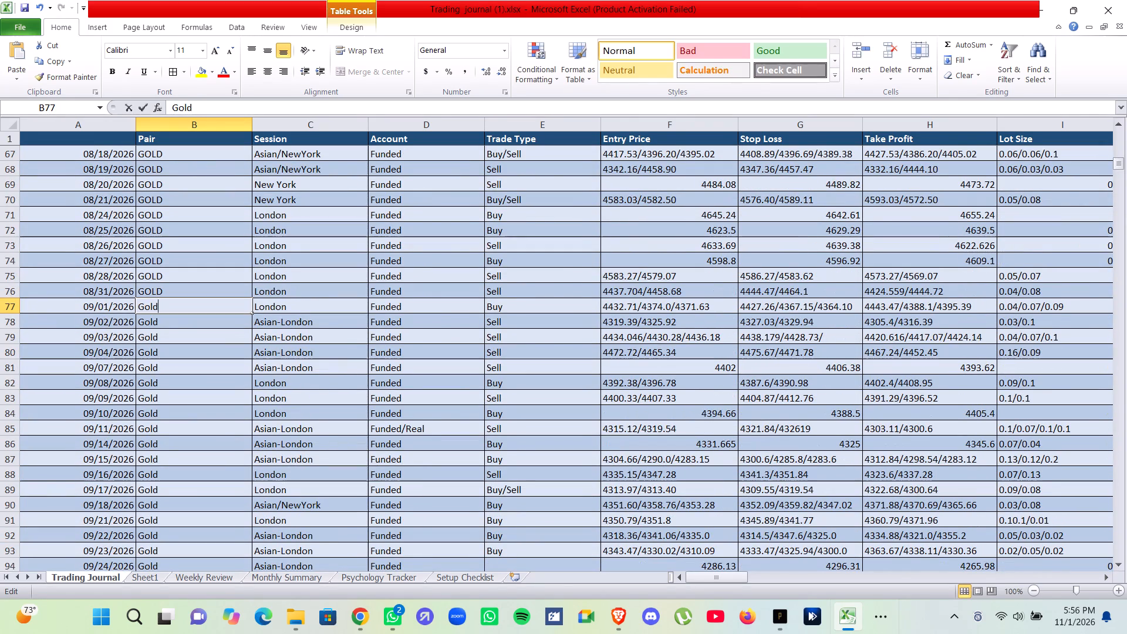
key("BackSpace")
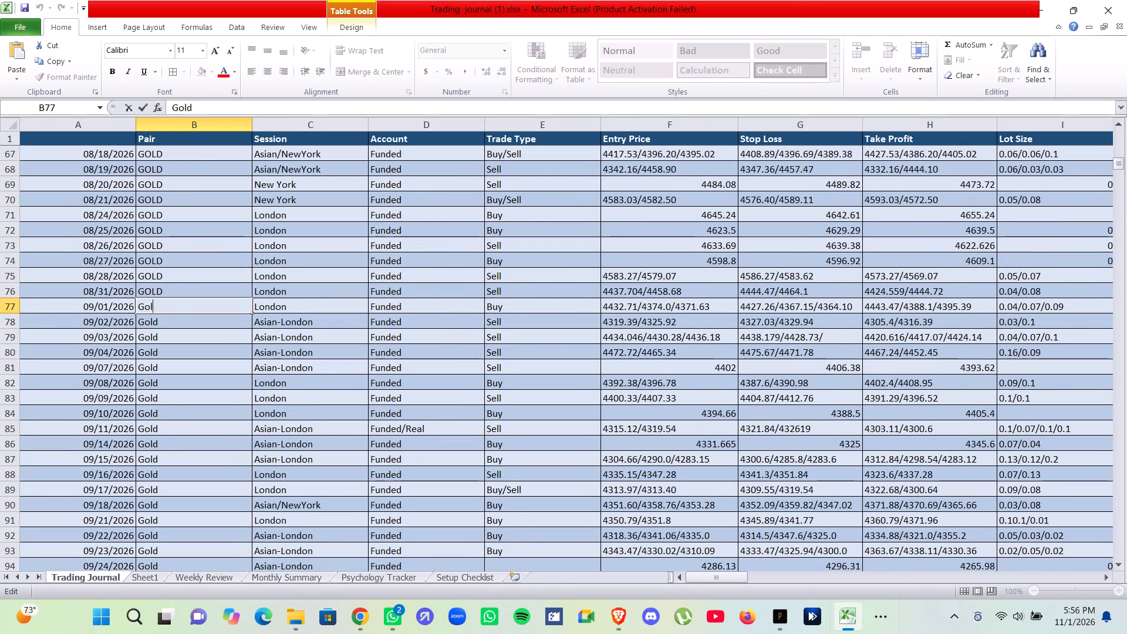
key("BackSpace")
key("BackSpace")
type("OLD")
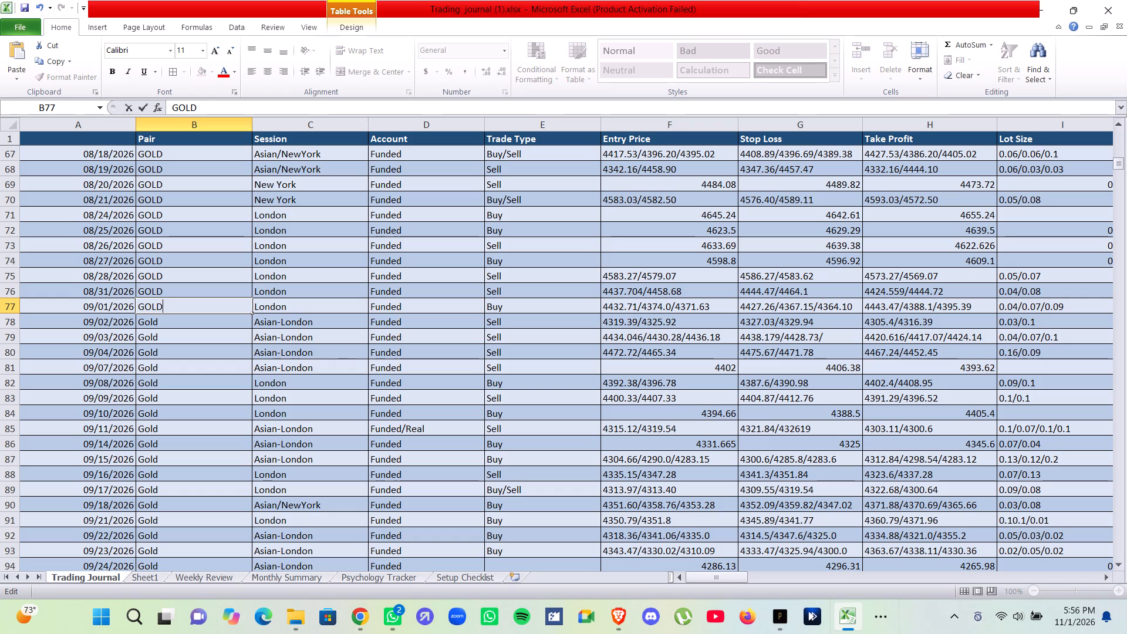
double_click(164, 322)
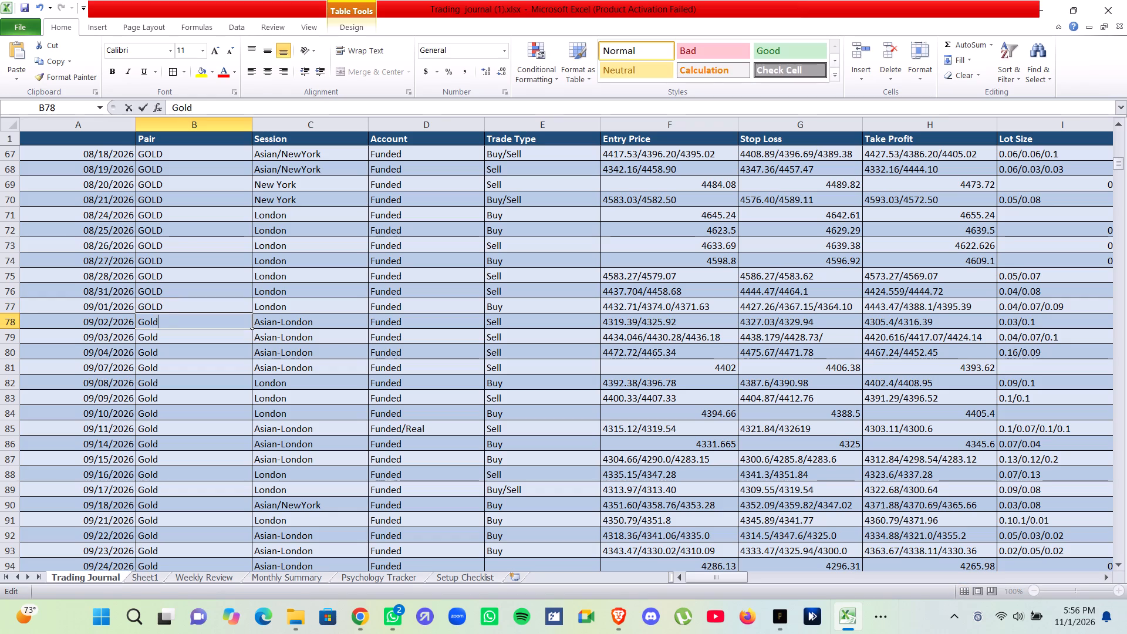
key("BackSpace")
key("BackSpace")
key("BackSpace")
type("OLD")
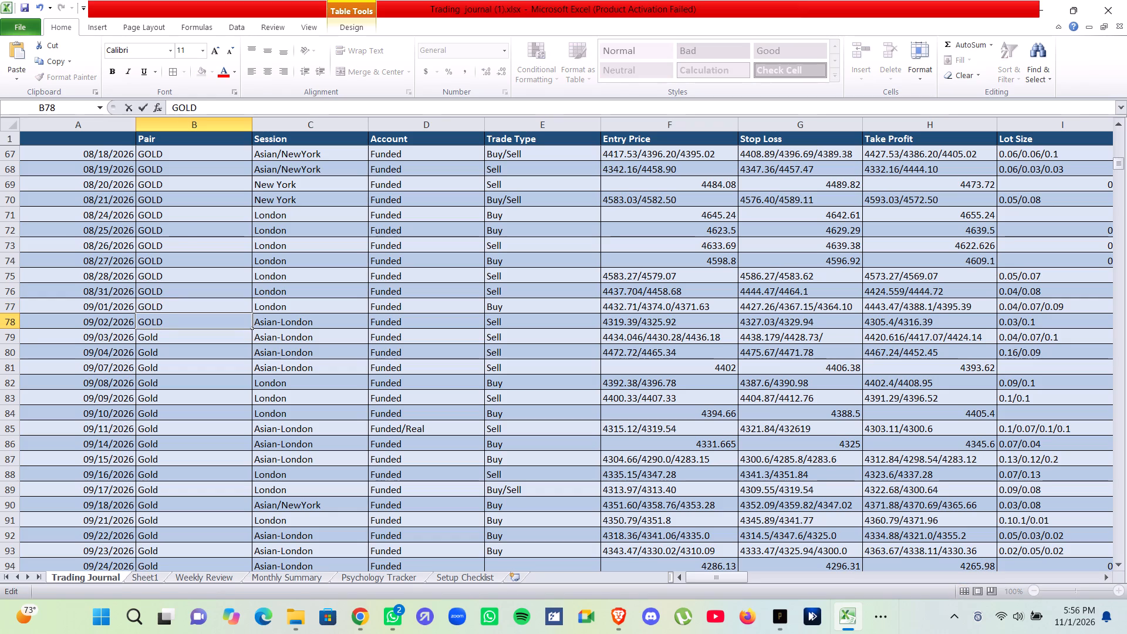
Change the Pair entries in cells B79 and B80 to uppercase GOLD.
double_click(162, 340)
key("BackSpace")
key("BackSpace")
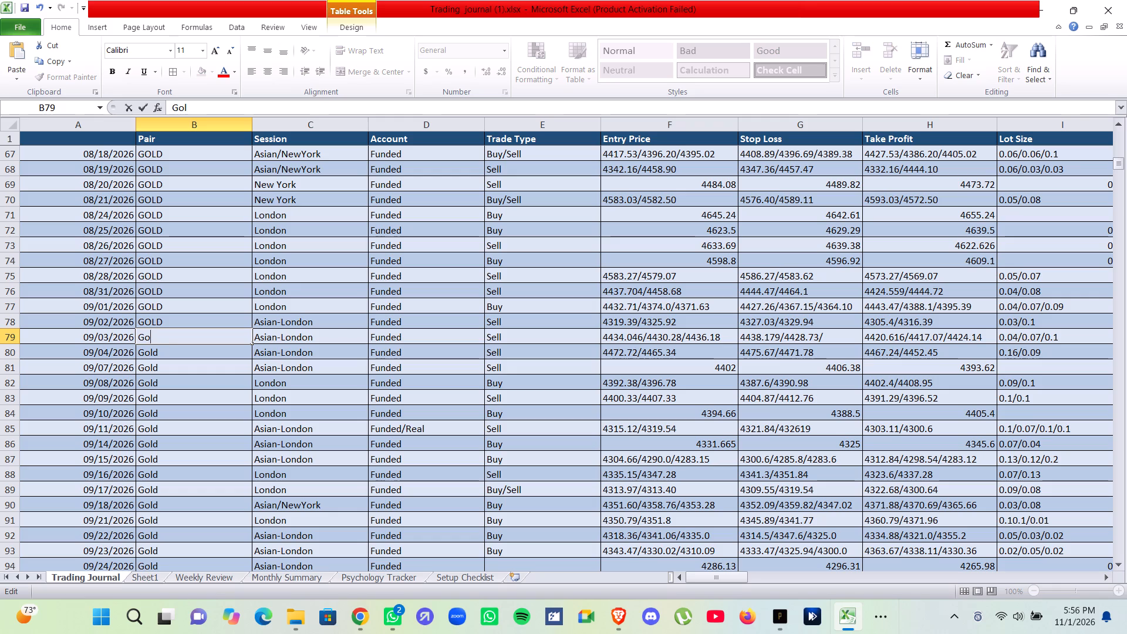
key("BackSpace")
type("OLD")
double_click(164, 353)
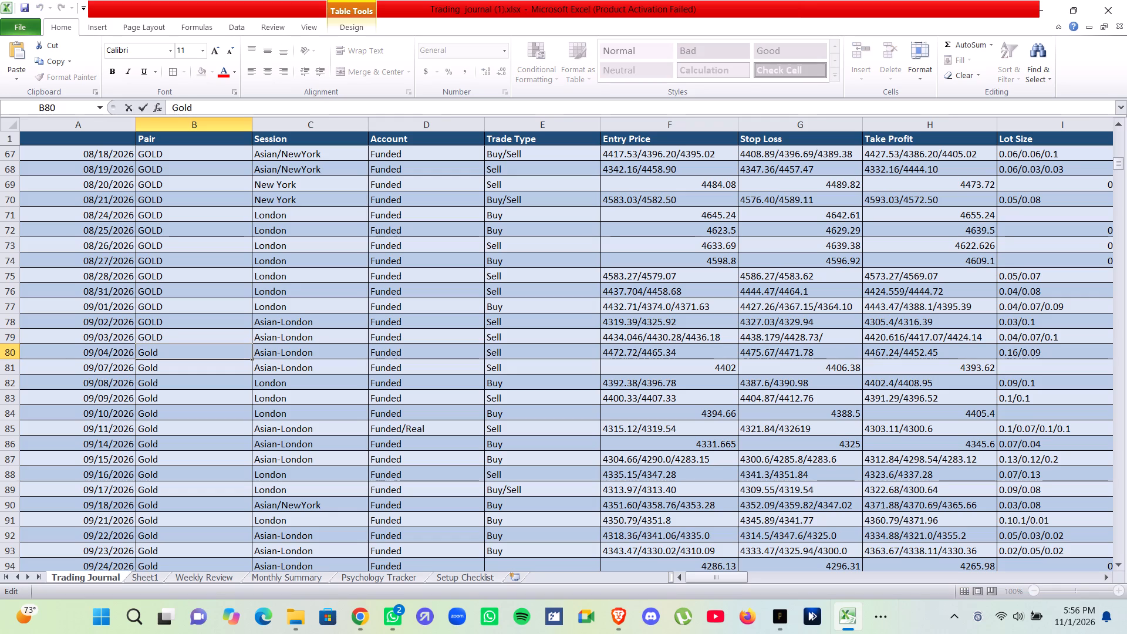
key("BackSpace")
key("BackSpace")
key("BackSpace")
type("OLD")
Change the Pair entries in cells B81 and B82 to uppercase GOLD.
double_click(160, 366)
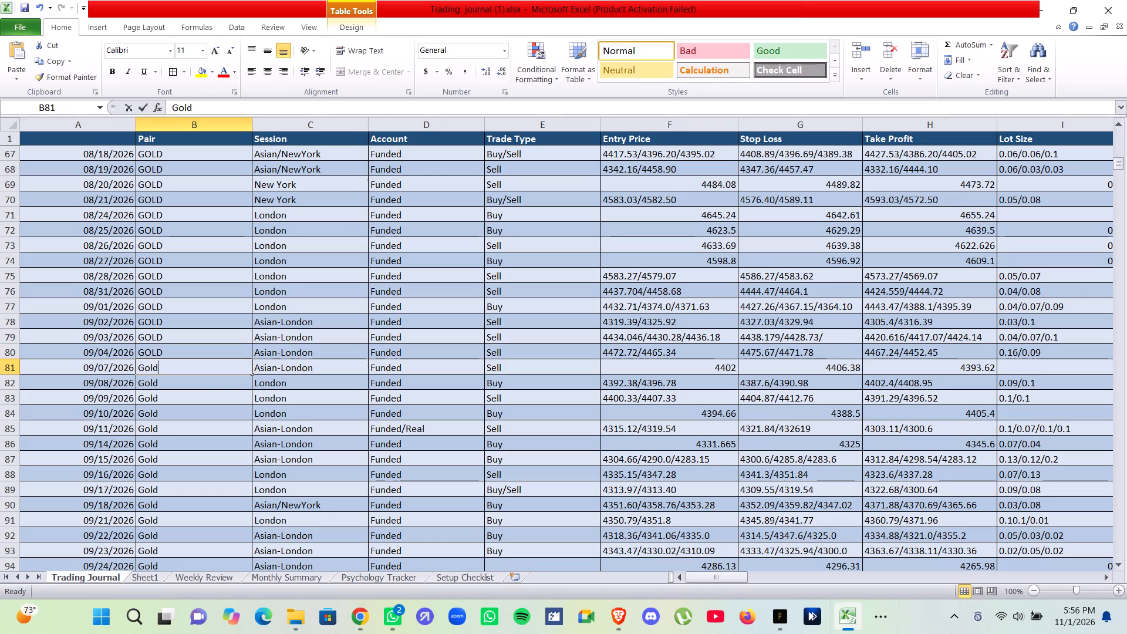
key("BackSpace")
key("BackSpace")
key("BackSpace")
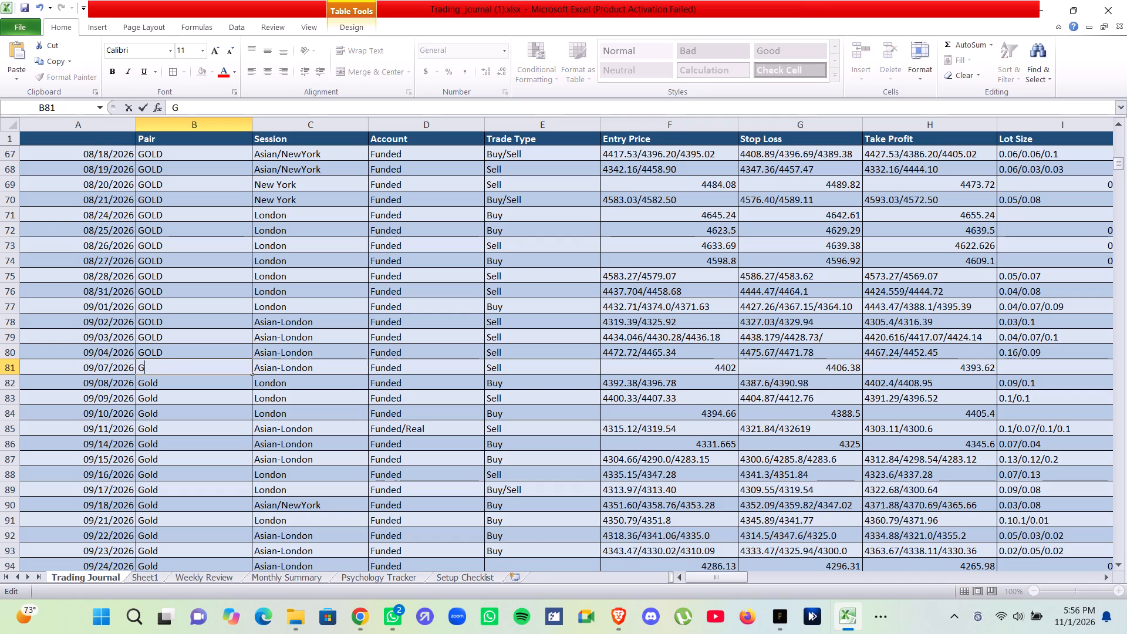
type("OLD")
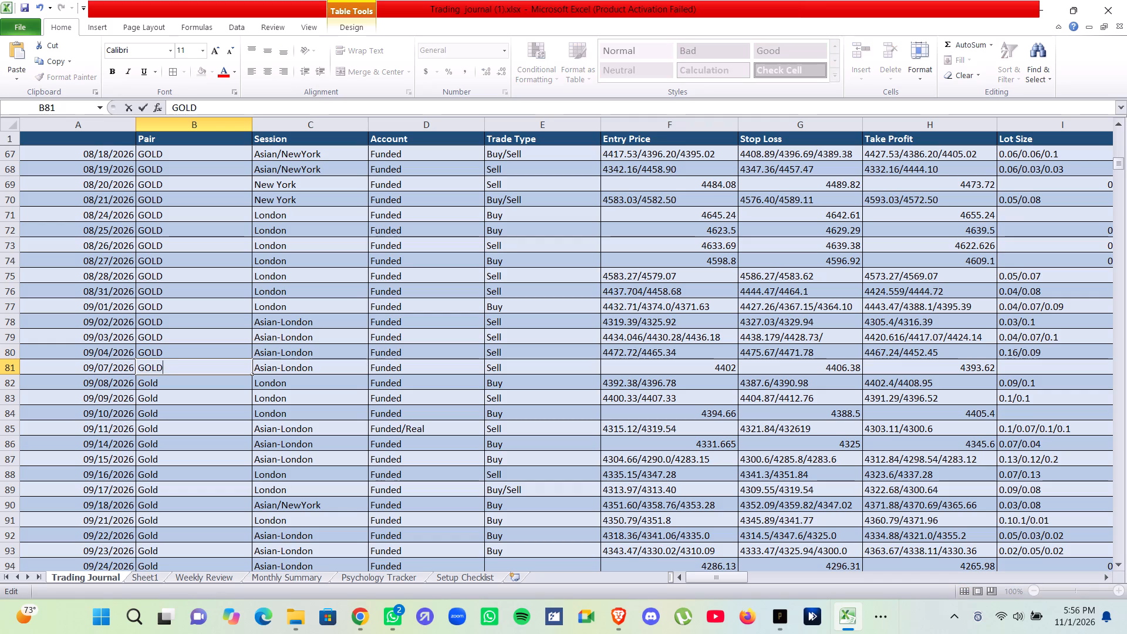
double_click(166, 383)
key("BackSpace")
key("BackSpace")
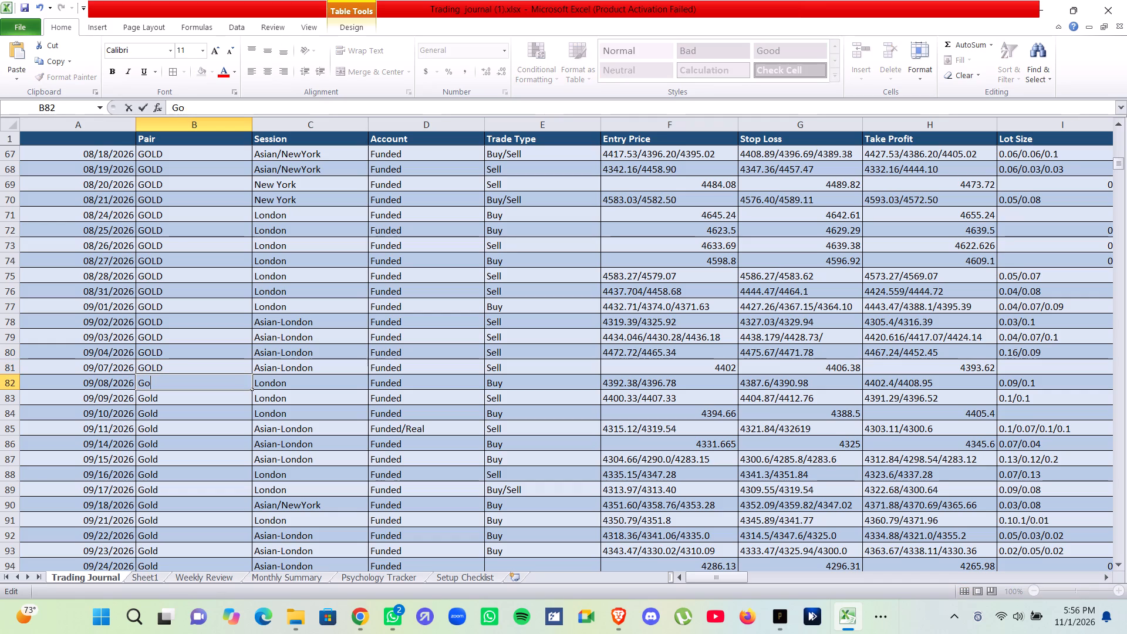
key("BackSpace")
type("OLD")
Change the Pair entries in cells B83 and B84 to uppercase GOLD.
double_click(164, 401)
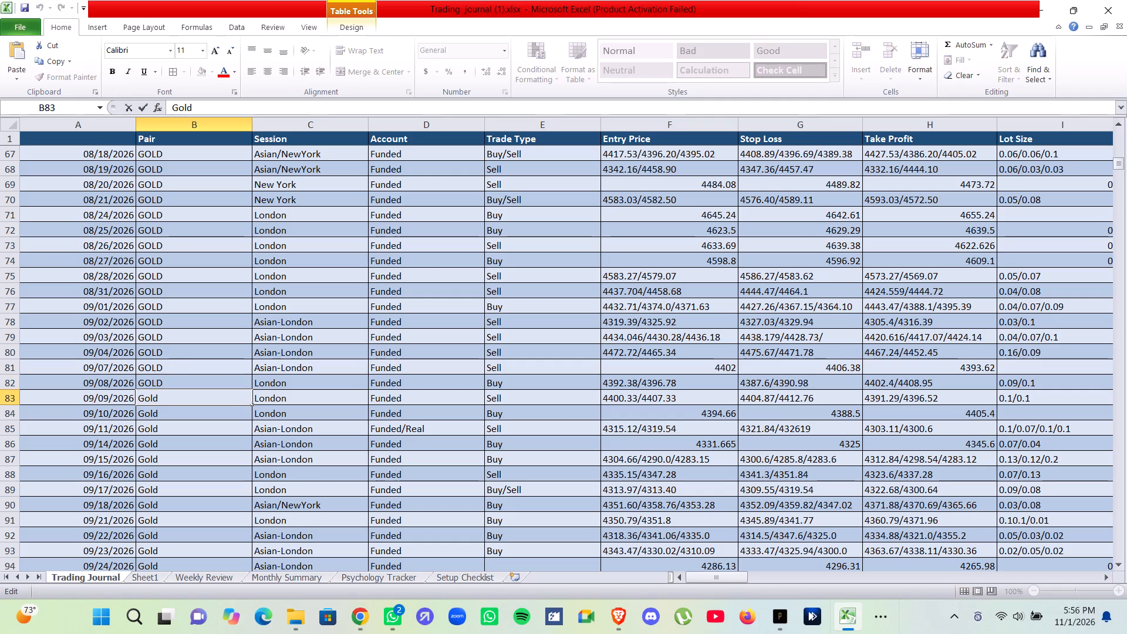
key("BackSpace")
key("BackSpace")
key("BackSpace")
type("OLD")
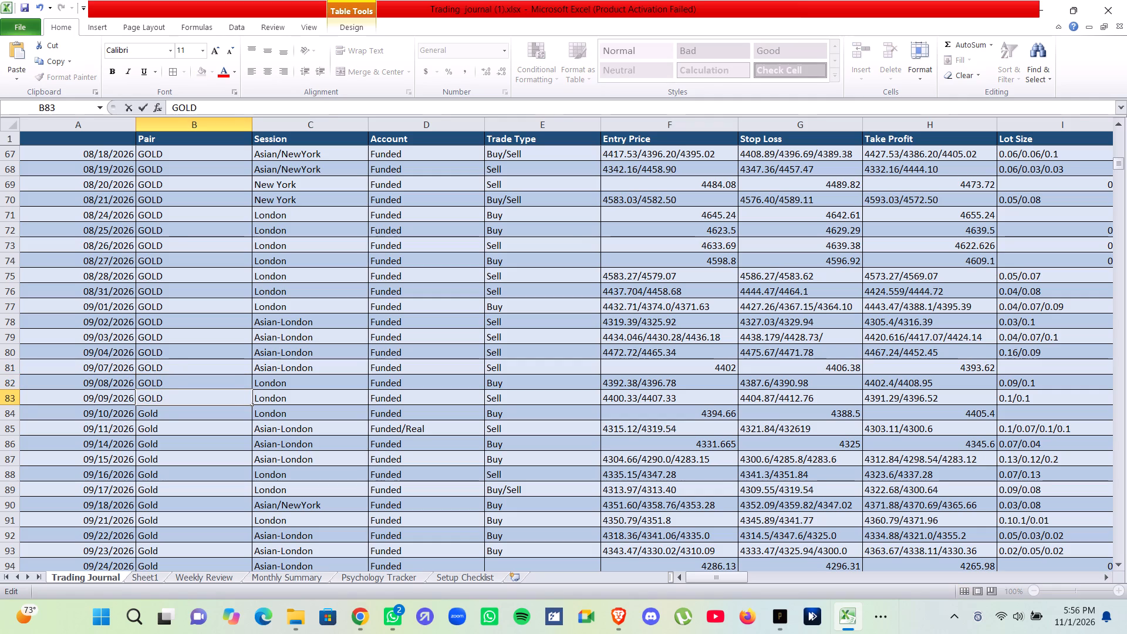
left_click(161, 416)
double_click(164, 414)
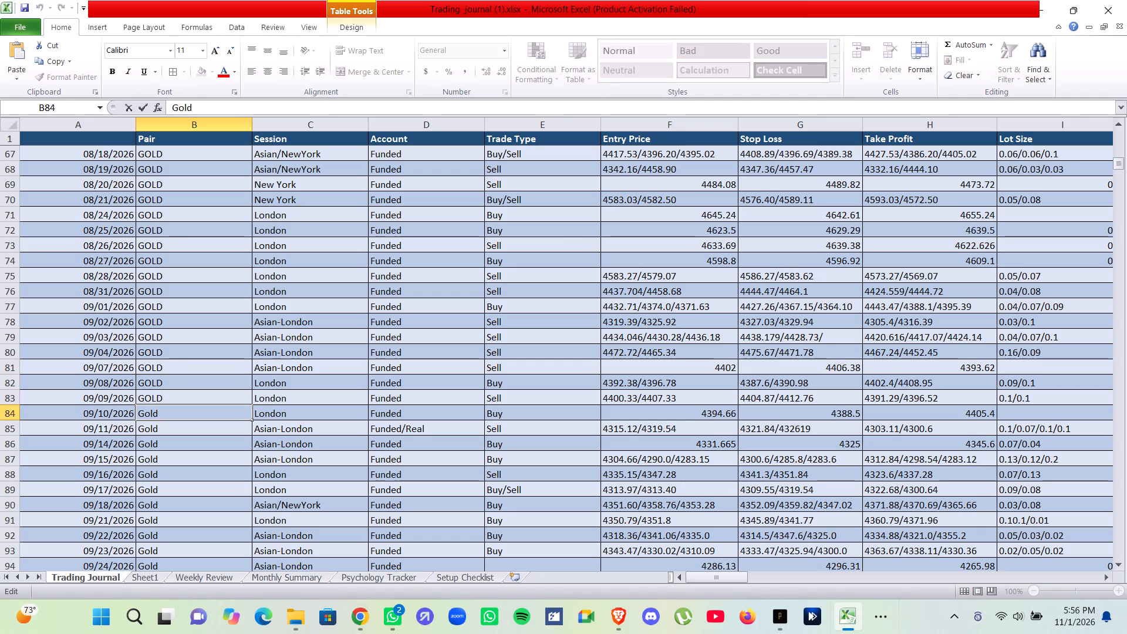
key("BackSpace")
key("BackSpace")
key("BackSpace")
type("OL")
key("d")
Change the Pair entries in cells B85 and B86, dated 09/11/2026 and 09/14/2026, to uppercase GOLD.
double_click(161, 431)
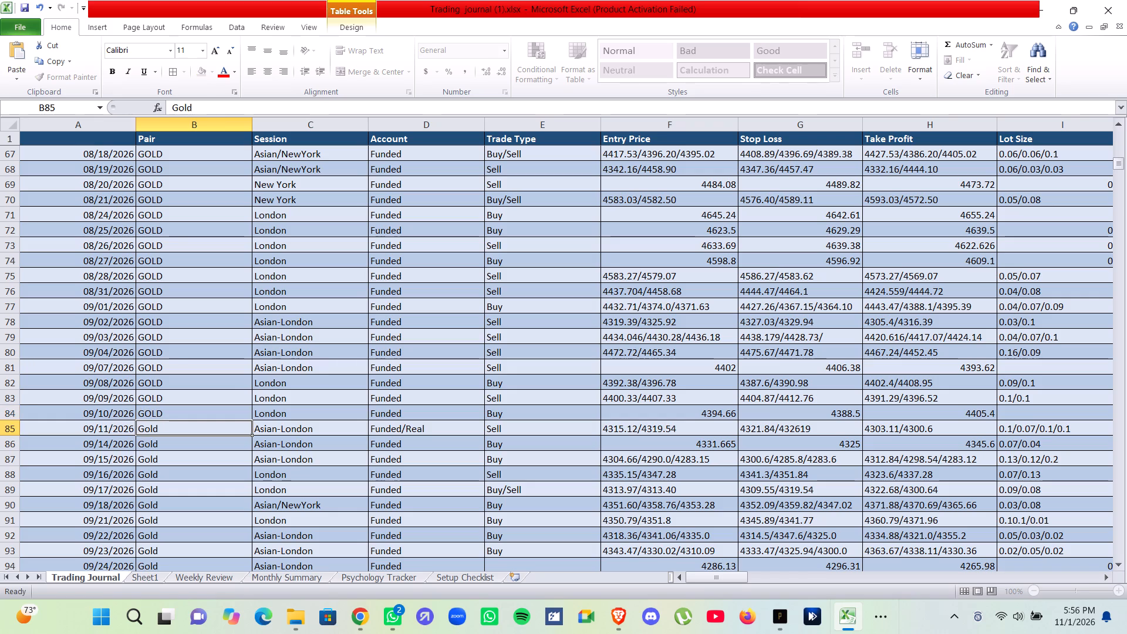
key("BackSpace")
key("BackSpace")
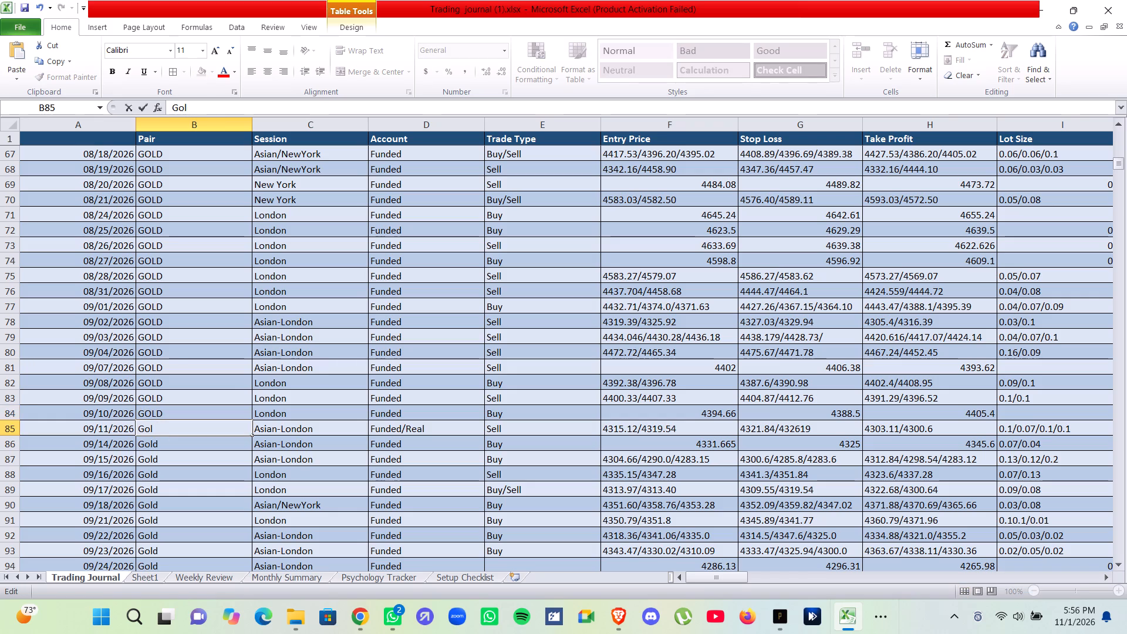
key("BackSpace")
type("OLD")
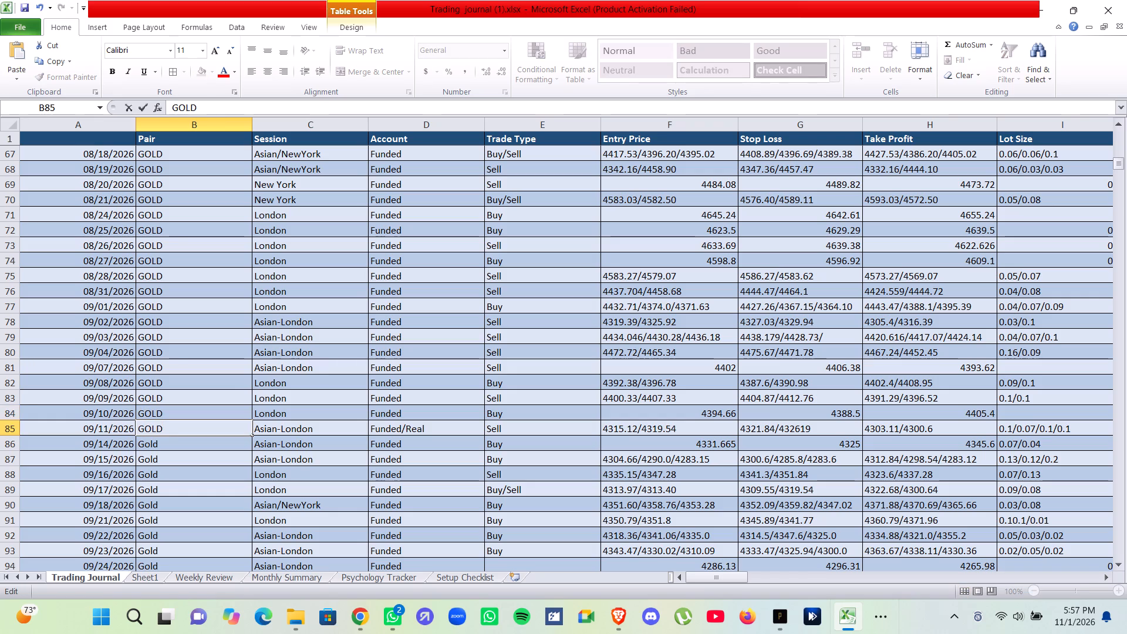
double_click(167, 443)
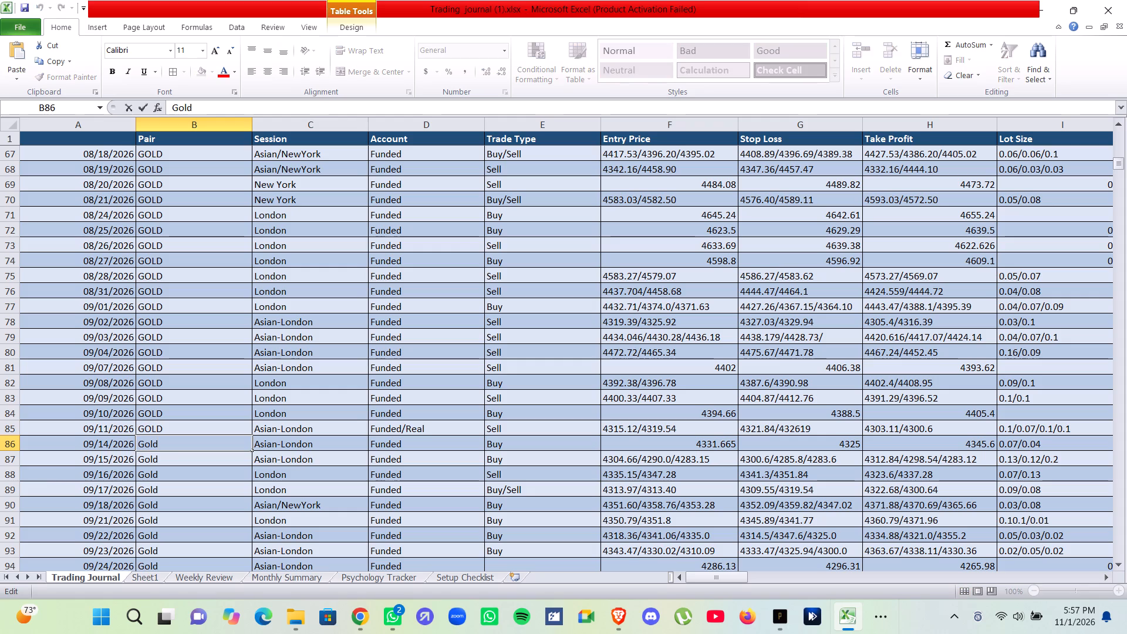
key("BackSpace")
key("BackSpace")
key("BackSpace")
type("OLD")
Change the Pair entries in cells B87 and B88, dated 09/15/2026 and 09/16/2026, to uppercase GOLD.
double_click(165, 458)
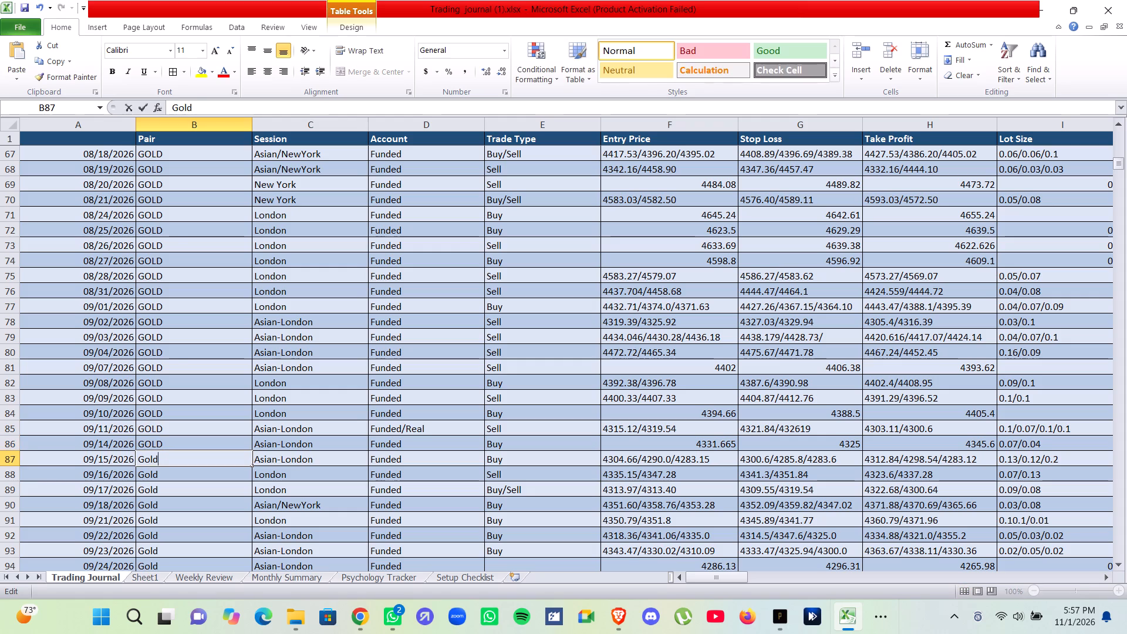
key("BackSpace")
key("BackSpace")
key("BackSpace")
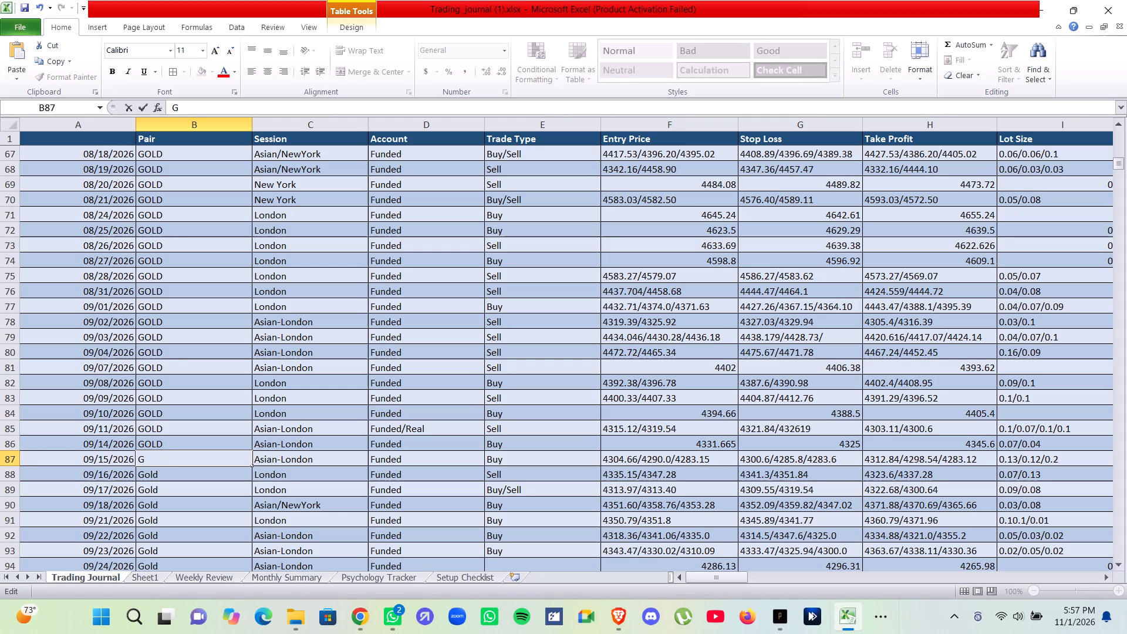
type("OLD")
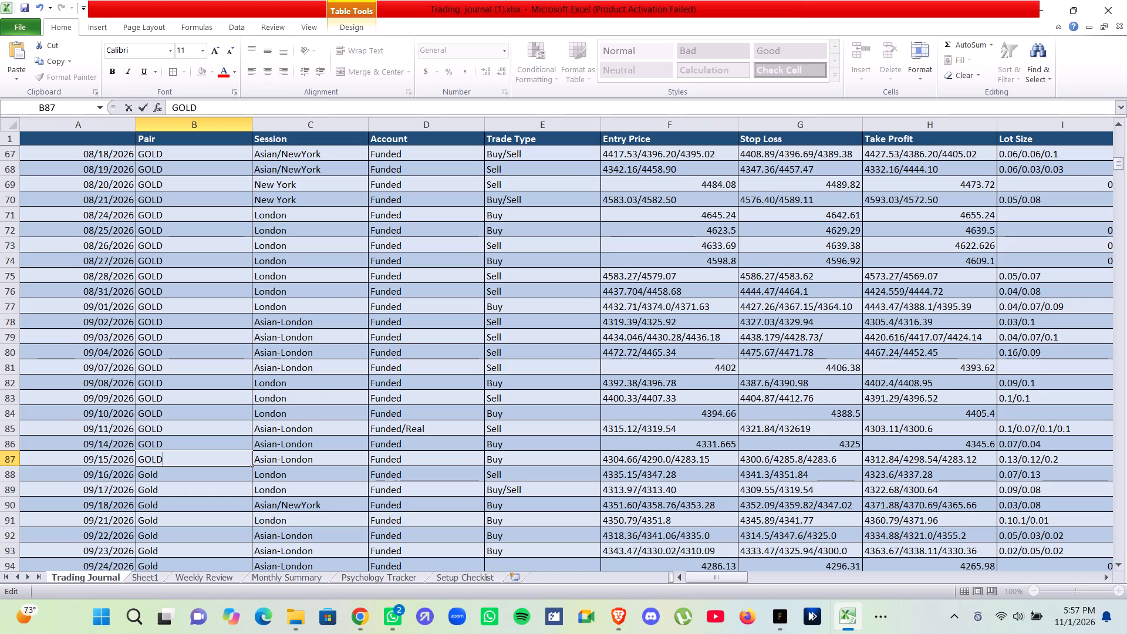
double_click(162, 477)
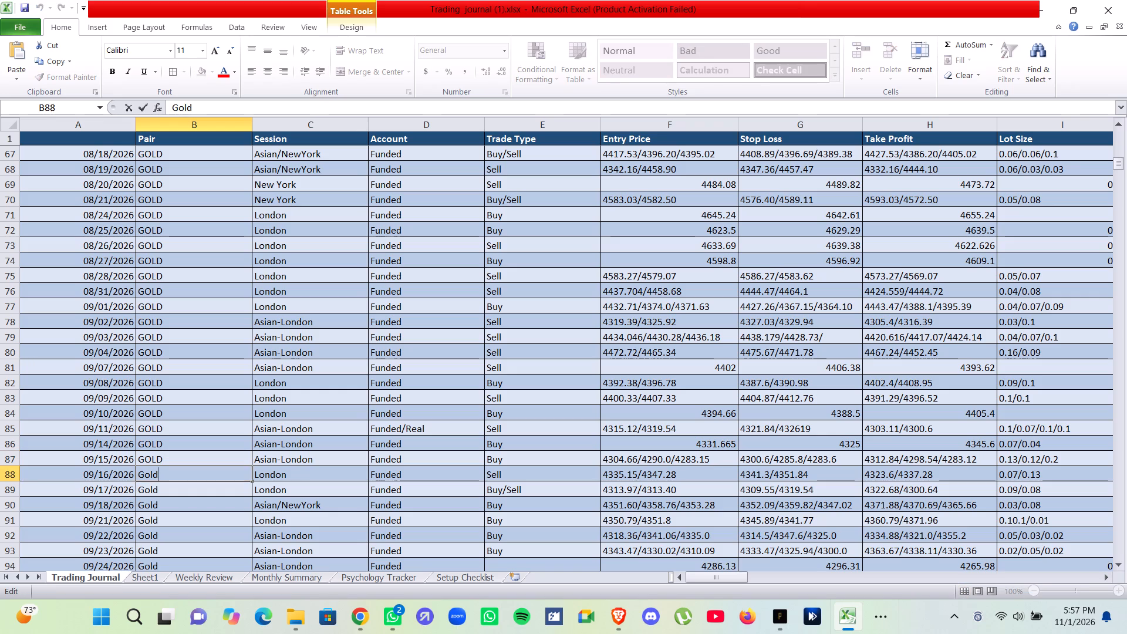
key("BackSpace")
key("BackSpace")
key("BackSpace")
type("OLD")
Change the Pair entries in cells B89 and B90, dated 09/17/2026 and 09/18/2026, to uppercase GOLD.
double_click(168, 493)
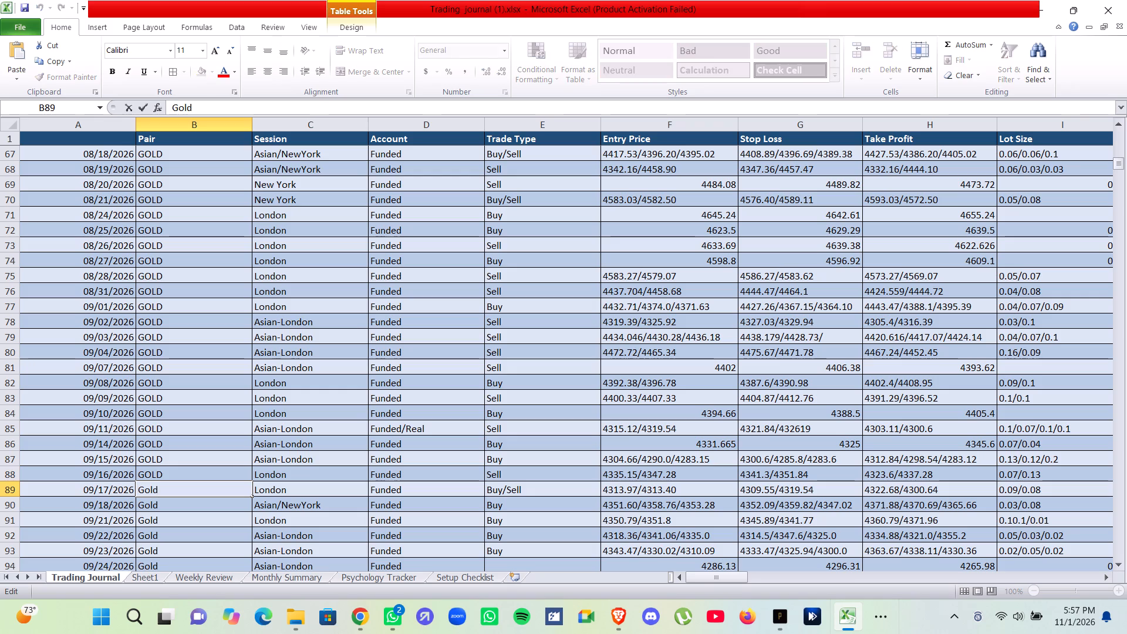
key("BackSpace")
key("BackSpace")
key("BackSpace")
type("OLD")
double_click(162, 505)
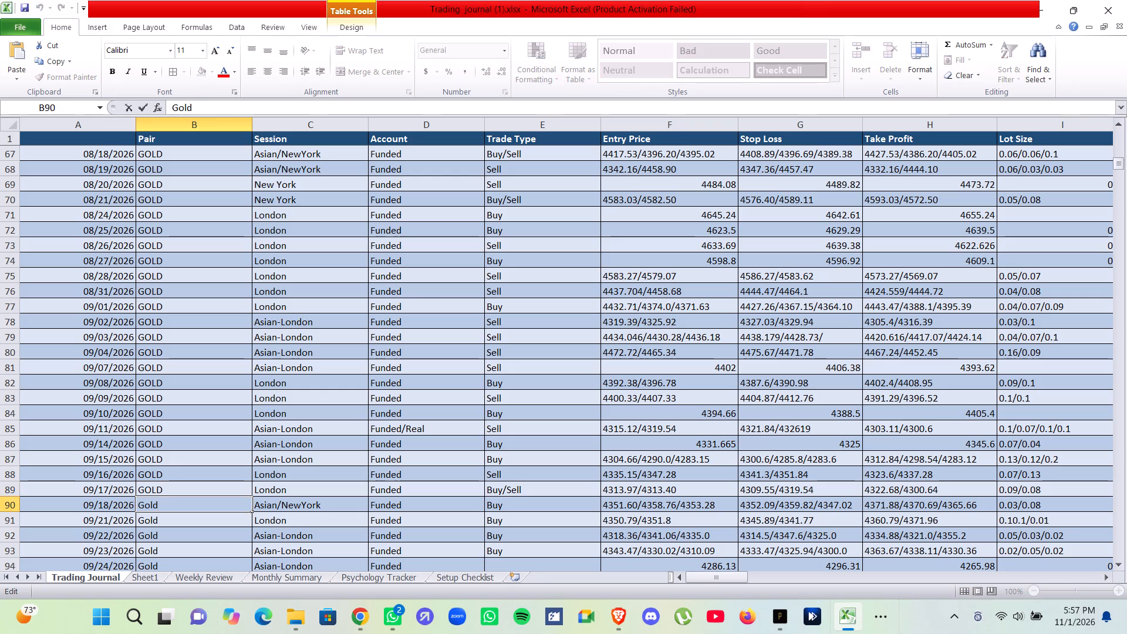
key("BackSpace")
key("BackSpace")
key("BackSpace")
type("OLD")
Change the Pair entries in cells B91 and B92, dated 09/21/2026 and 09/22/2026, to uppercase GOLD.
double_click(171, 522)
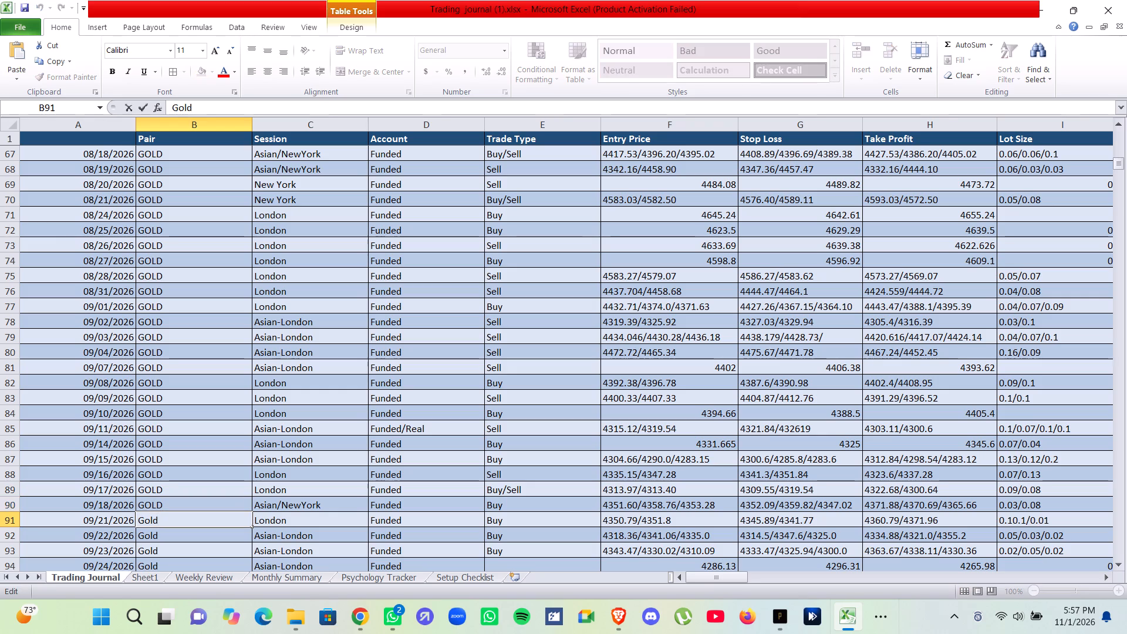
key("BackSpace")
key("BackSpace")
key("BackSpace")
type("OLD")
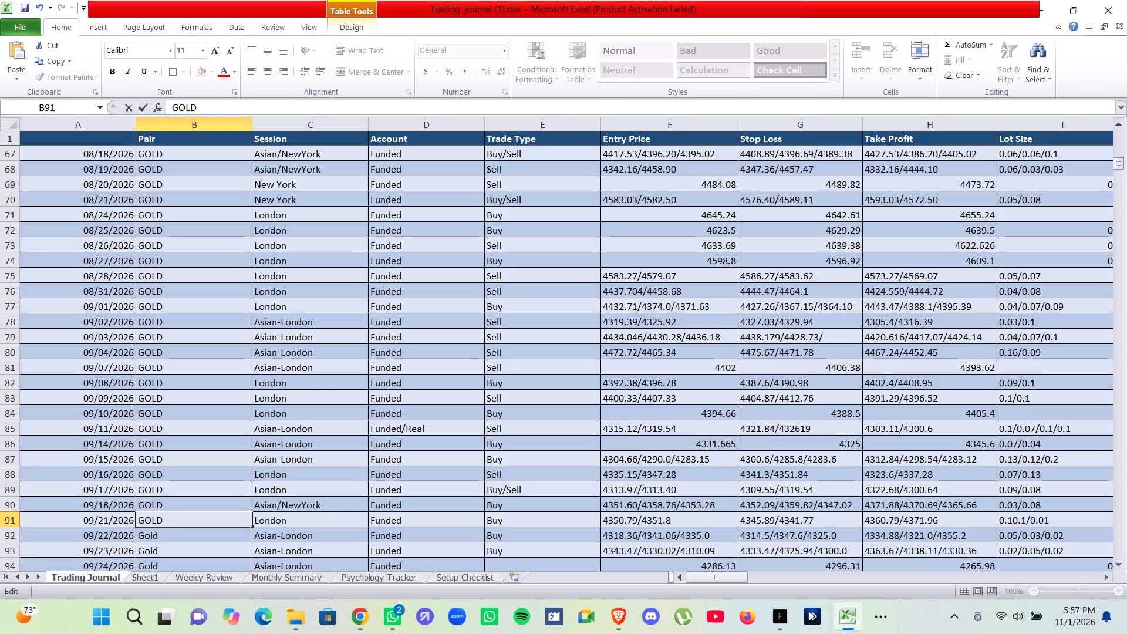
double_click(161, 536)
key("BackSpace")
key("BackSpace")
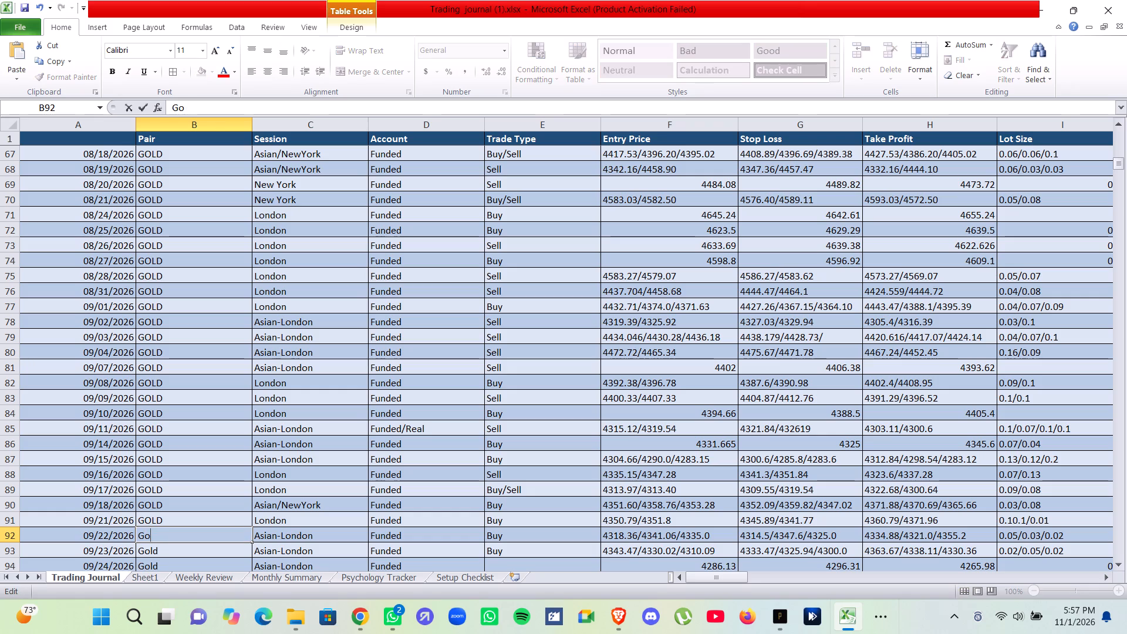
key("BackSpace")
type("OLD")
Change the Pair entry in cell B93, dated 09/23/2026, to uppercase GOLD.
double_click(165, 553)
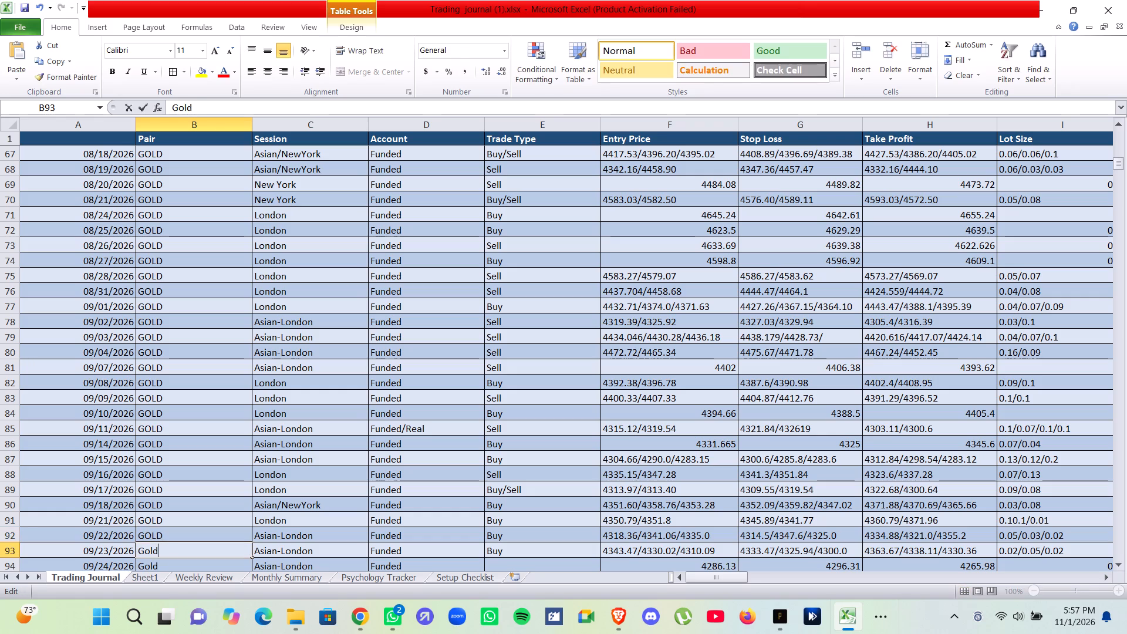
key("BackSpace")
key("BackSpace")
key("BackSpace")
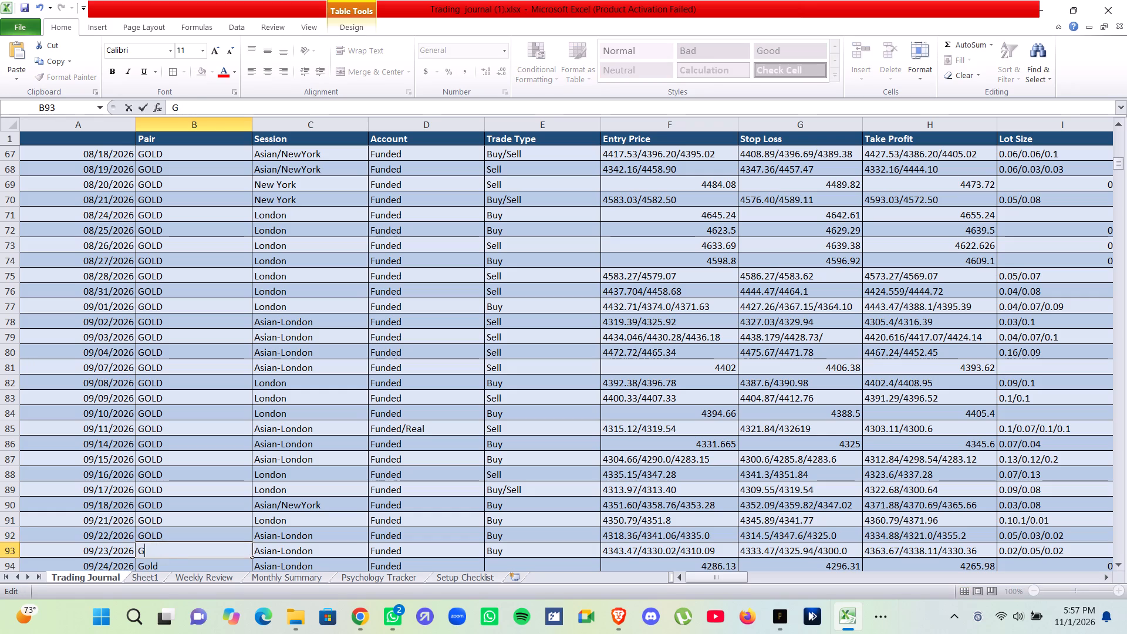
type("OLD")
Change the Pair entries in cells B94 and B95, dated 09/24/2026 and 09/25/2026, to uppercase GOLD.
scroll(168, 521, "down", 1)
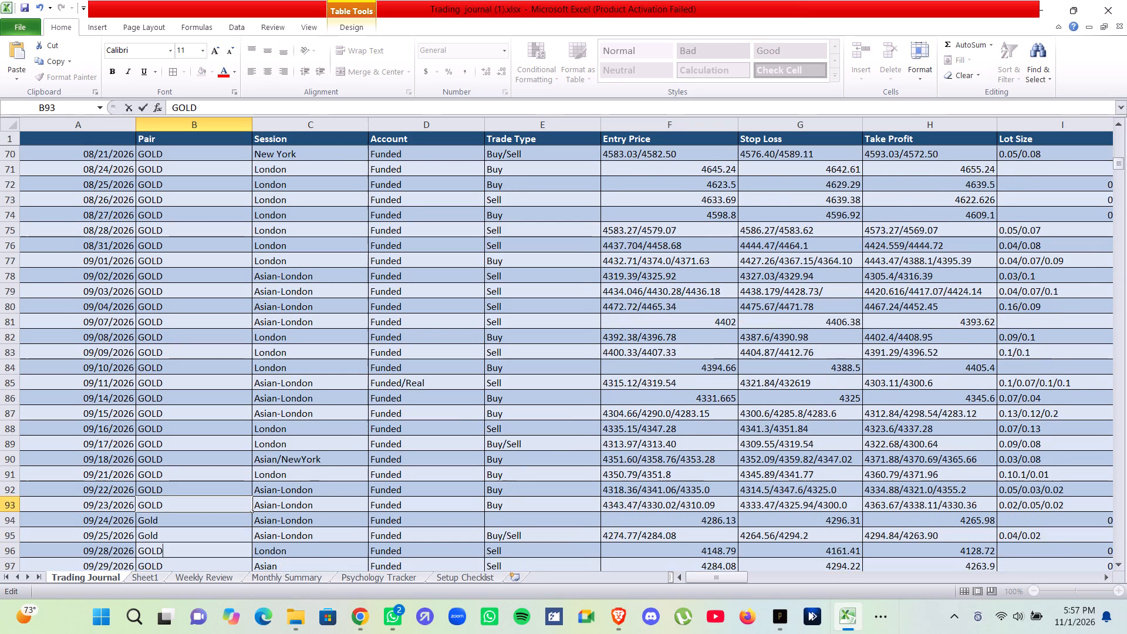
scroll(168, 521, "down", 2)
double_click(162, 427)
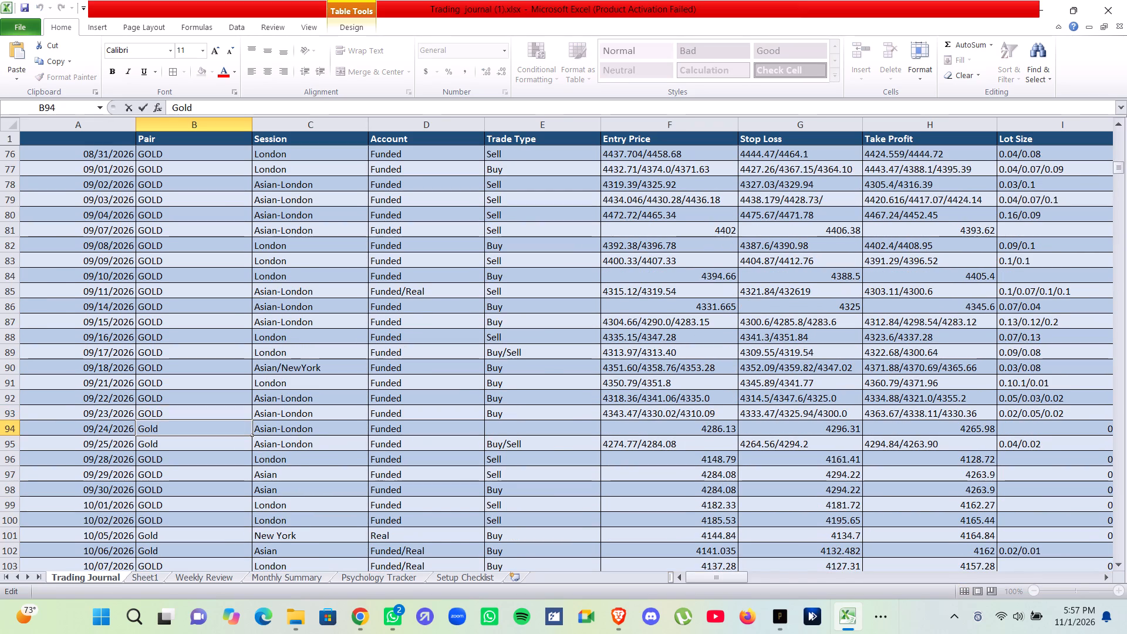
key("BackSpace")
key("BackSpace")
key("BackSpace")
type("OLD")
double_click(164, 443)
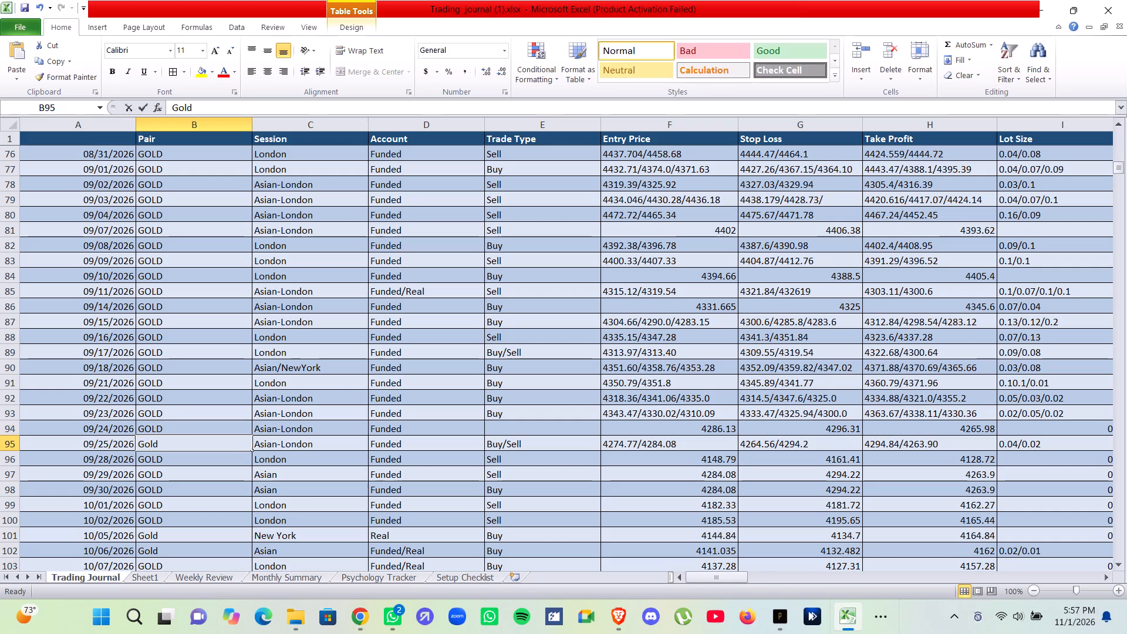
key("BackSpace")
key("BackSpace")
key("BackSpace")
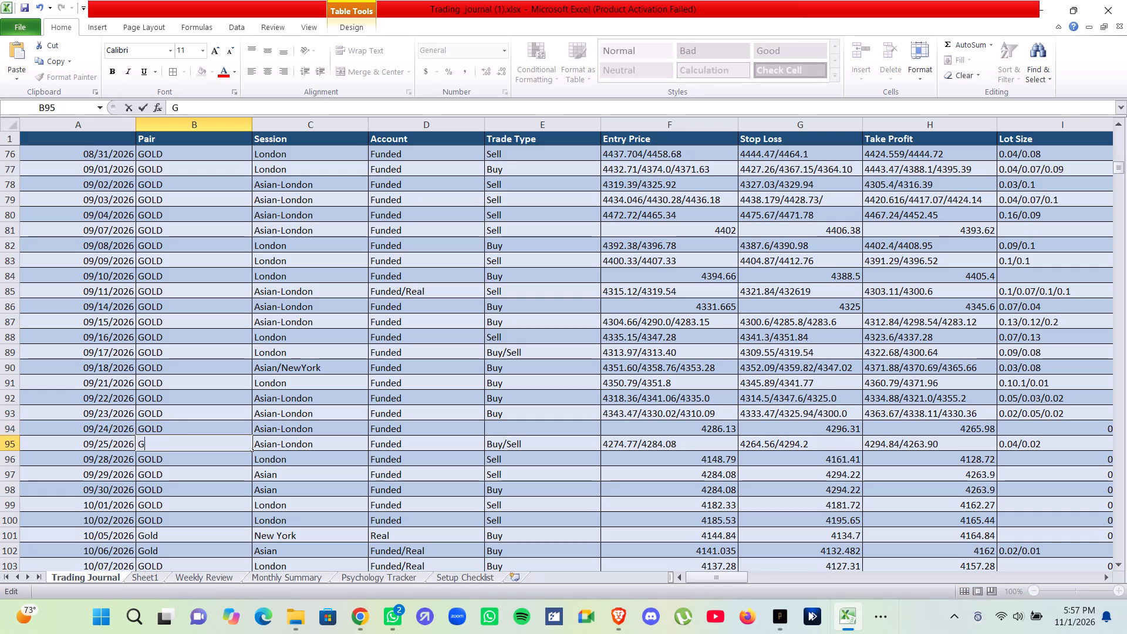
type("OLD")
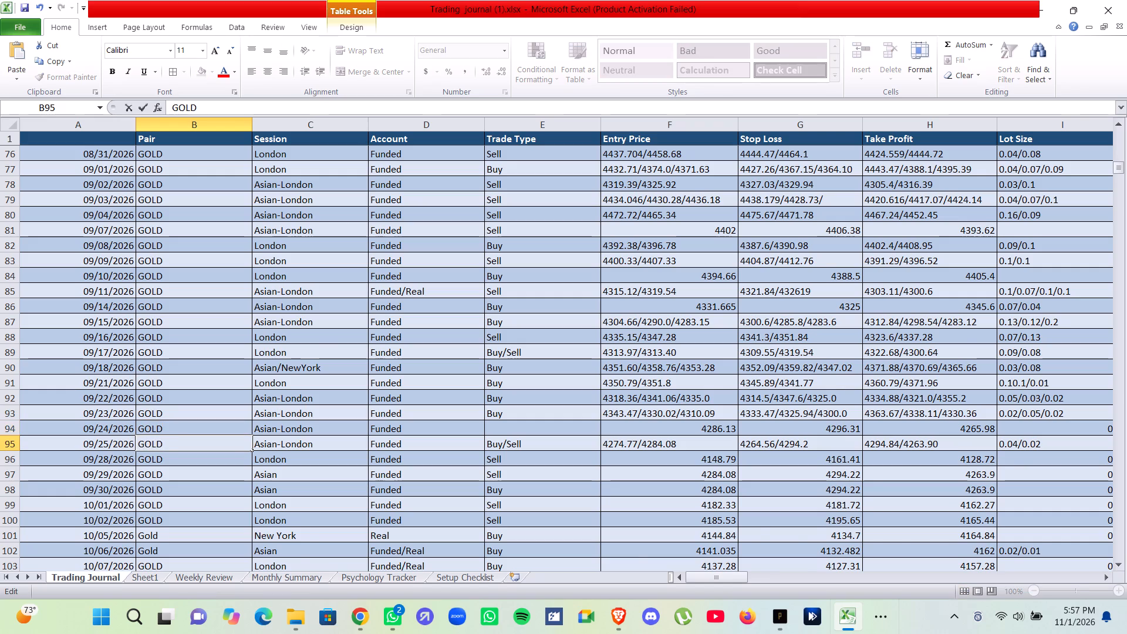
Change the Pair entries in cells B101 and B102, dated 10/05/2026 and 10/06/2026, to uppercase GOLD.
scroll(156, 449, "down", 2)
double_click(164, 446)
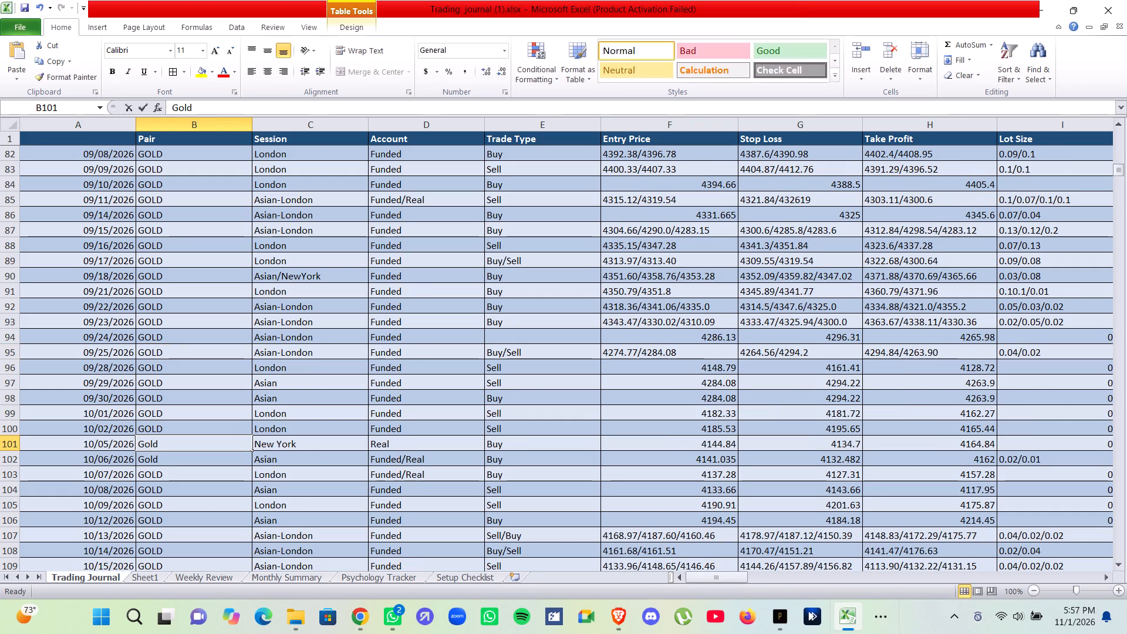
key("BackSpace")
key("BackSpace")
key("BackSpace")
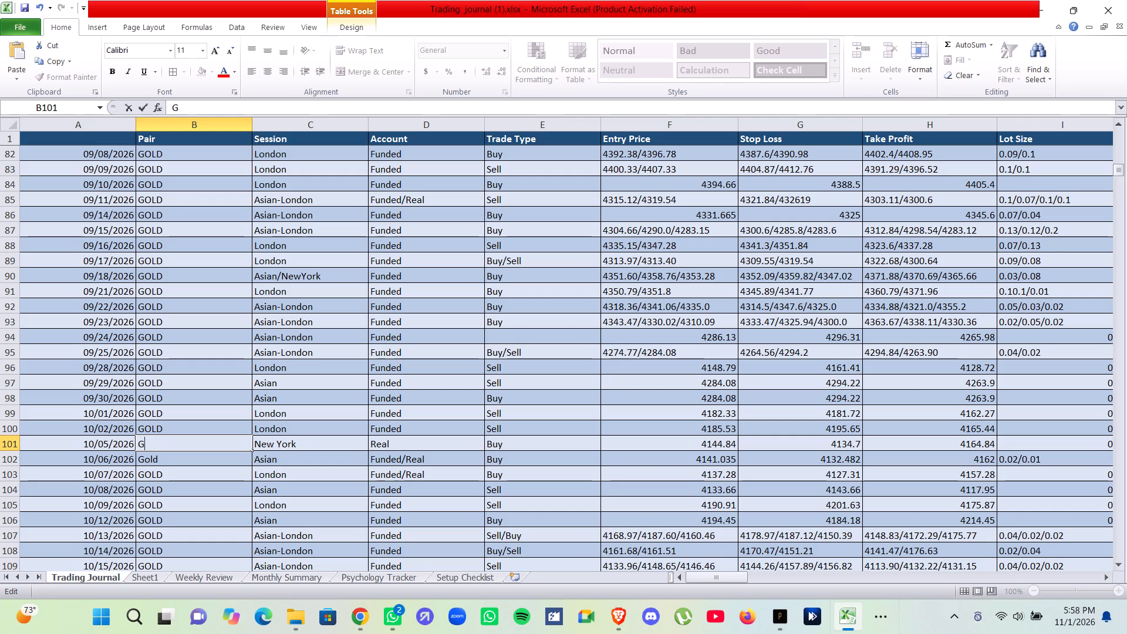
type("OLD")
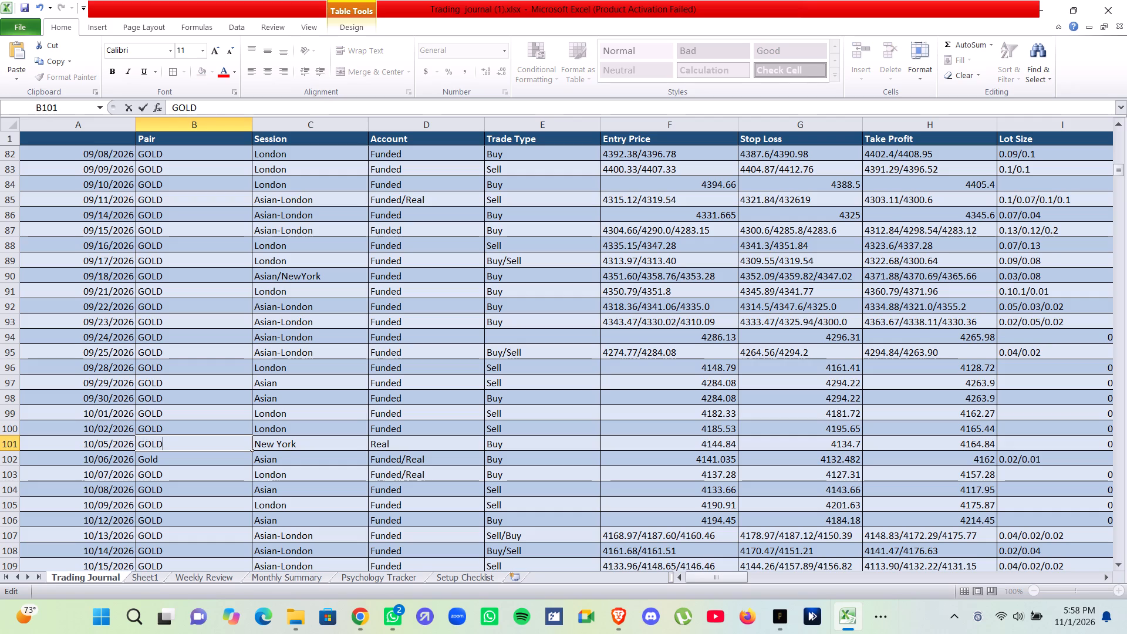
double_click(167, 461)
key("BackSpace")
key("BackSpace")
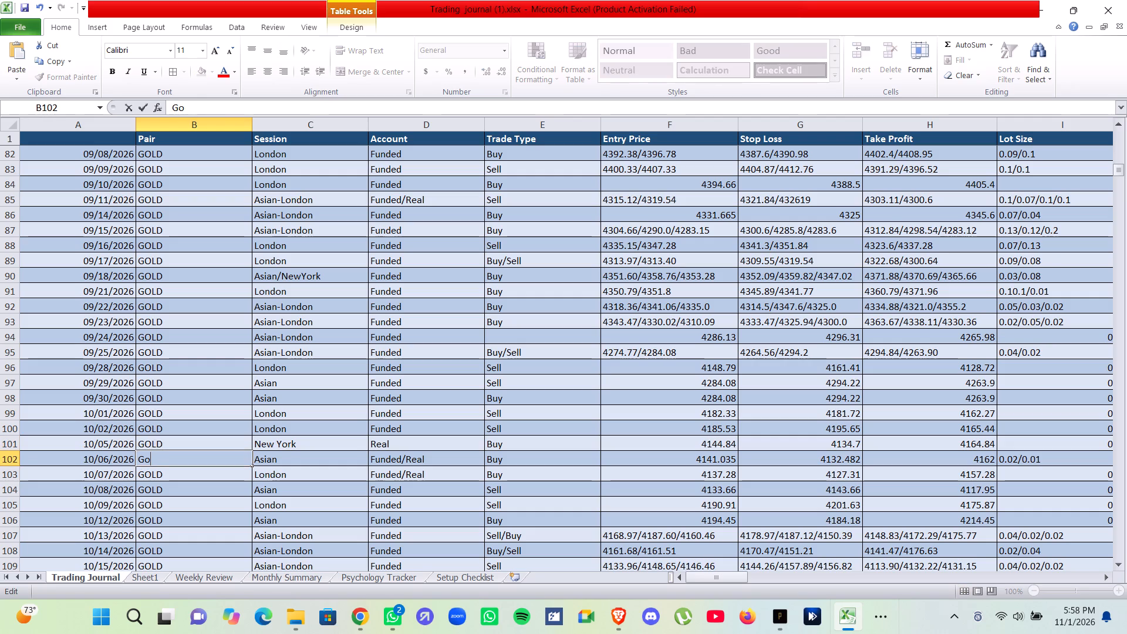
key("BackSpace")
type("OLD")
Change the Pair entries in cells B110 and B111, dated 10/16/2026 and 10/19/2026, to uppercase GOLD.
scroll(167, 461, "down", 4)
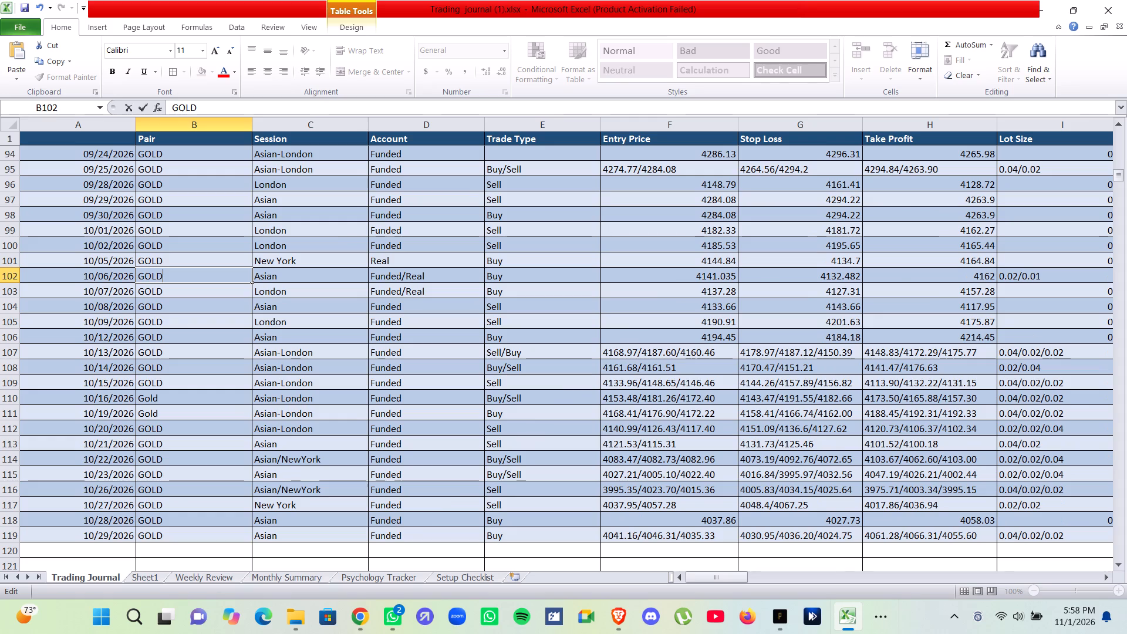
double_click(160, 401)
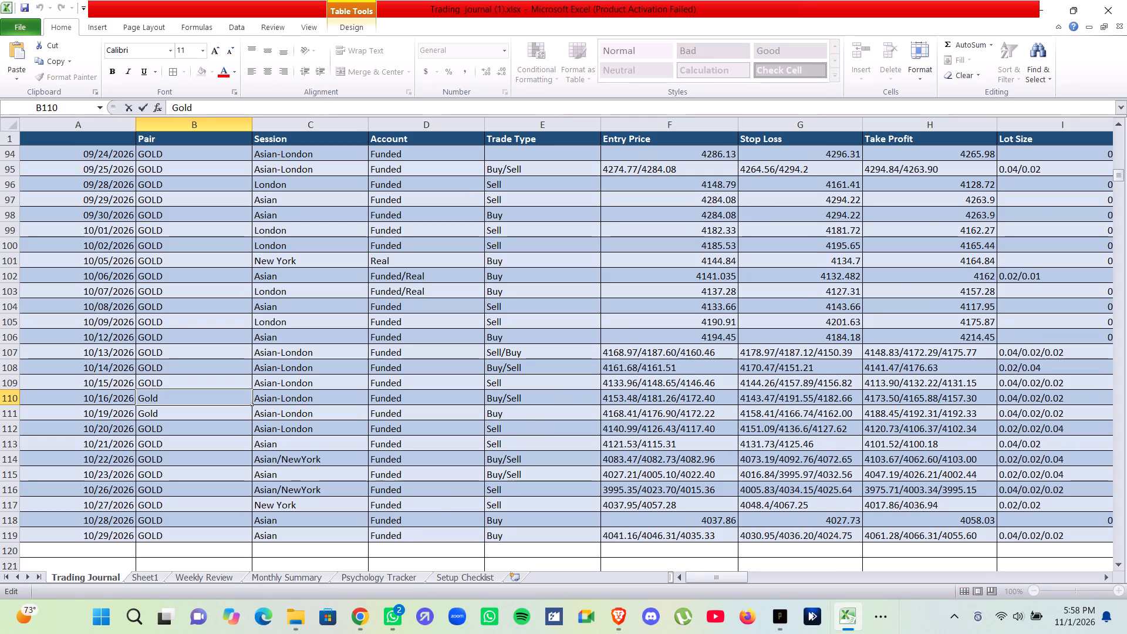
key("BackSpace")
key("BackSpace")
key("BackSpace")
type("OLD")
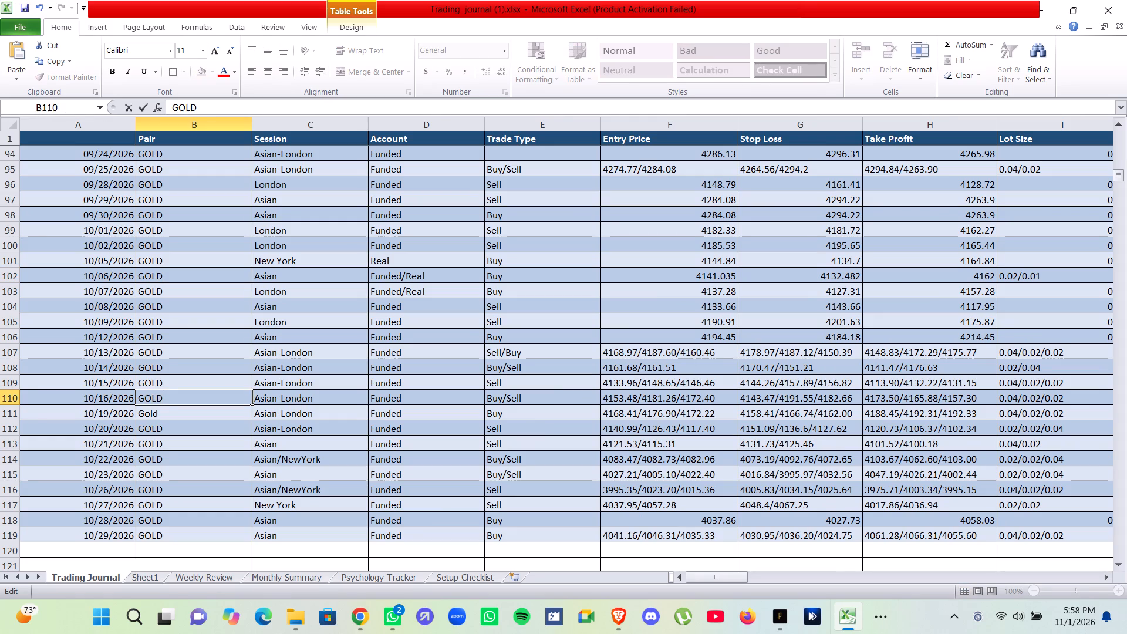
double_click(158, 414)
key("BackSpace")
key("BackSpace")
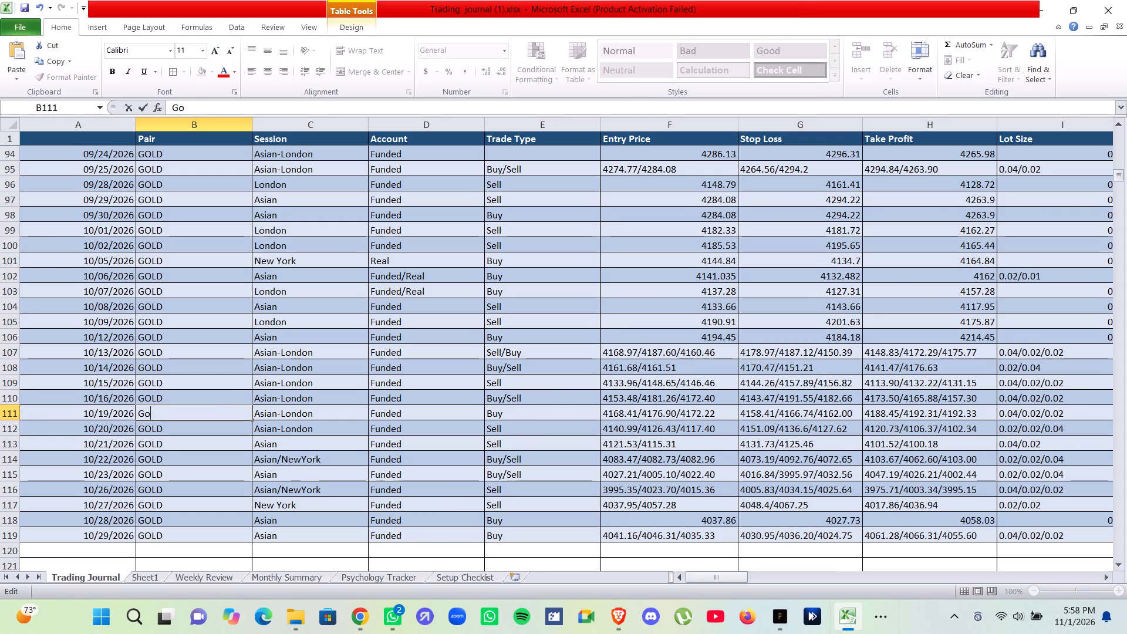
key("BackSpace")
type("OLD")
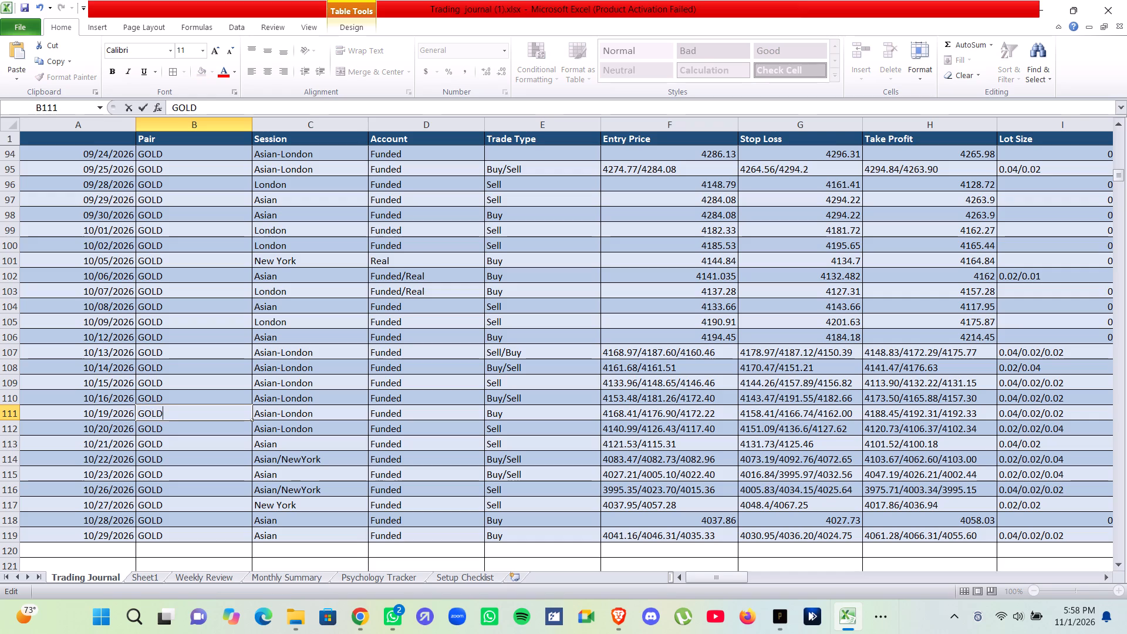
Check the Pair column from the last journal row back up to the first for any entries not in uppercase.
scroll(168, 472, "down", 2)
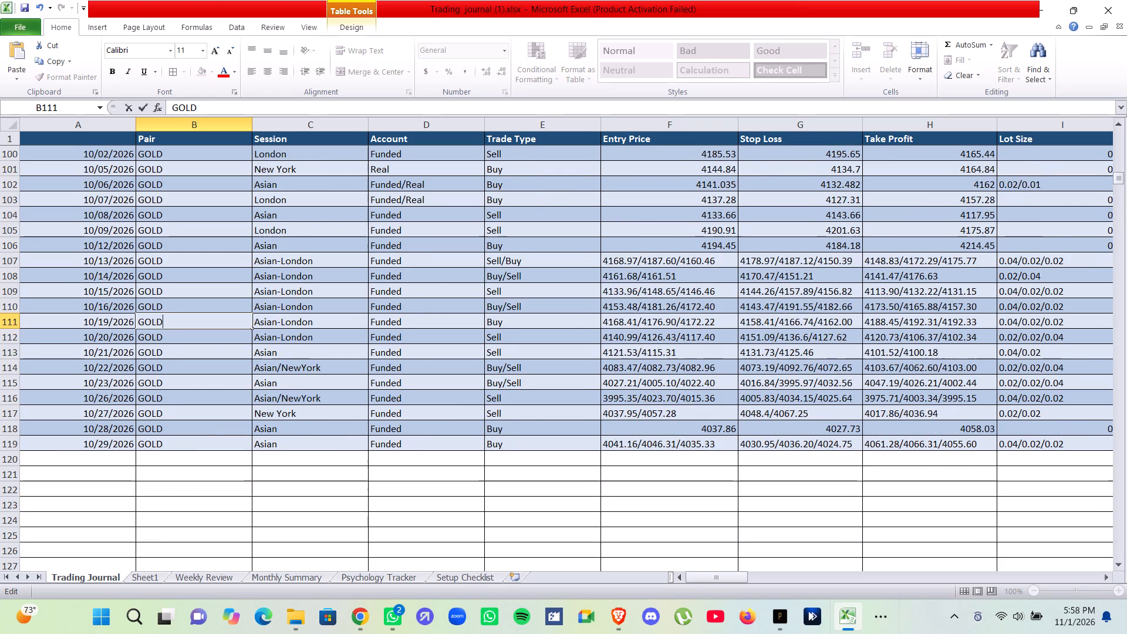
scroll(168, 472, "up", 17)
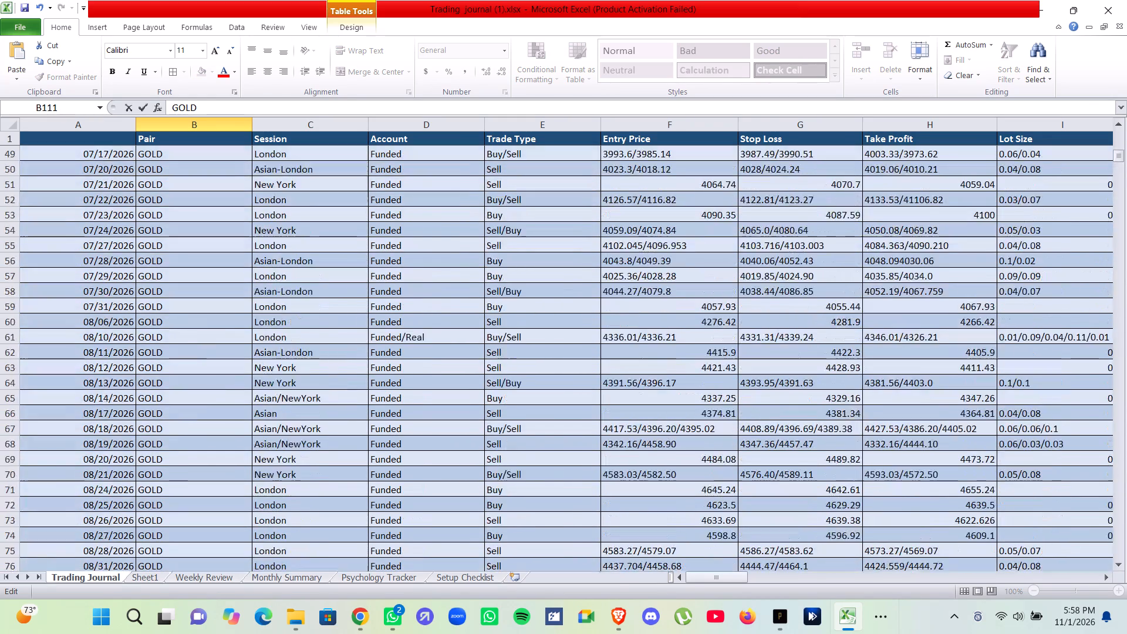
scroll(168, 472, "up", 20)
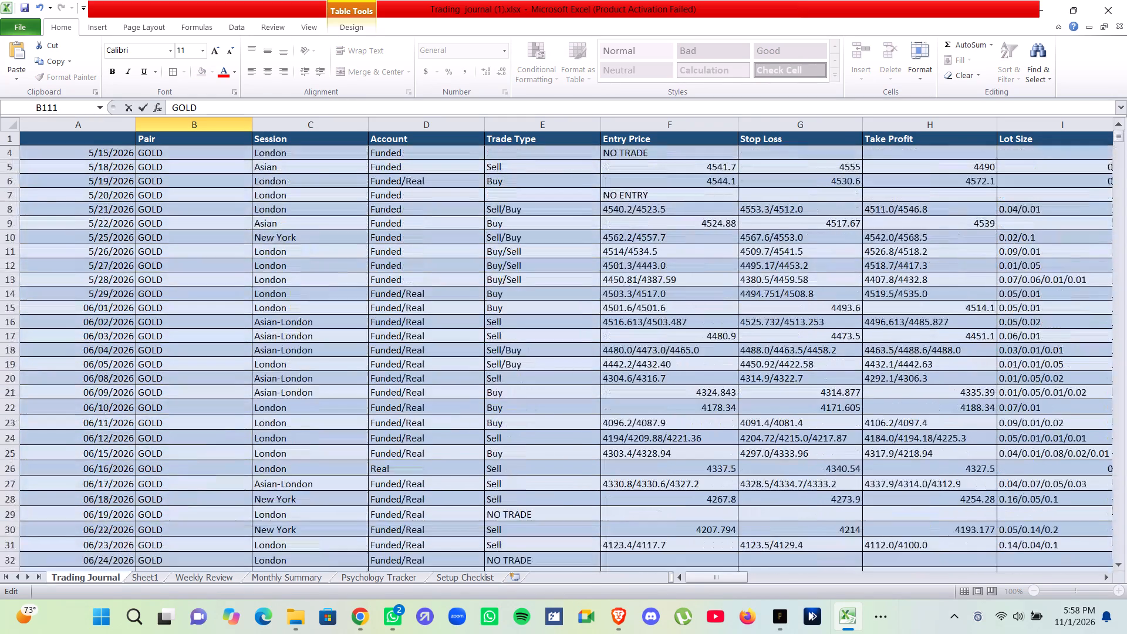
scroll(168, 472, "up", 6)
scroll(168, 472, "down", 8)
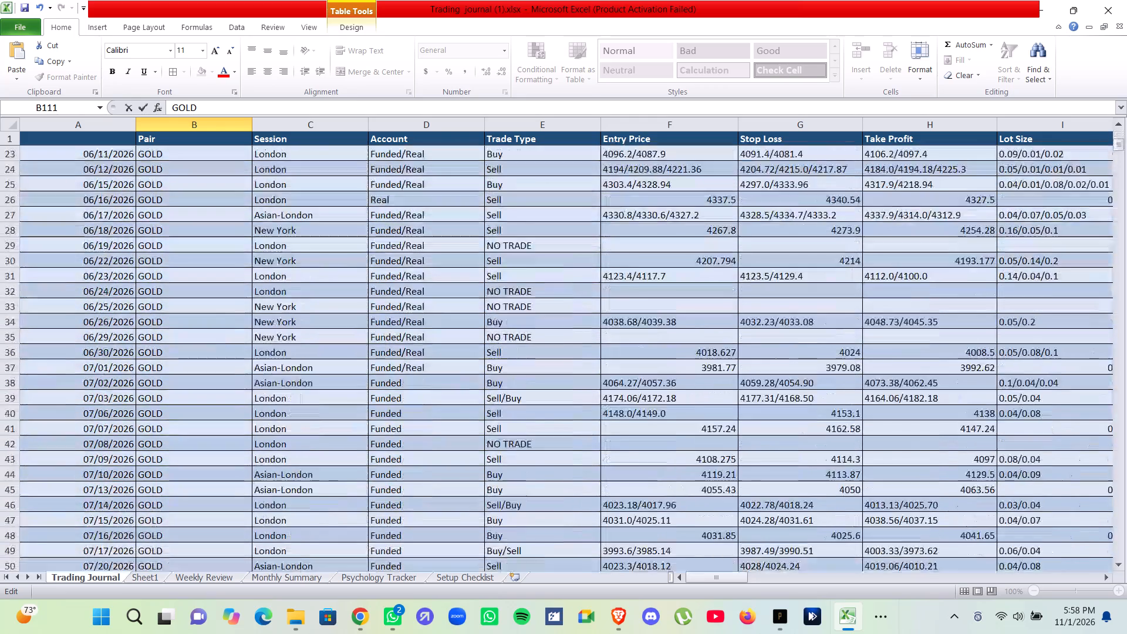
scroll(168, 472, "down", 5)
scroll(168, 472, "up", 16)
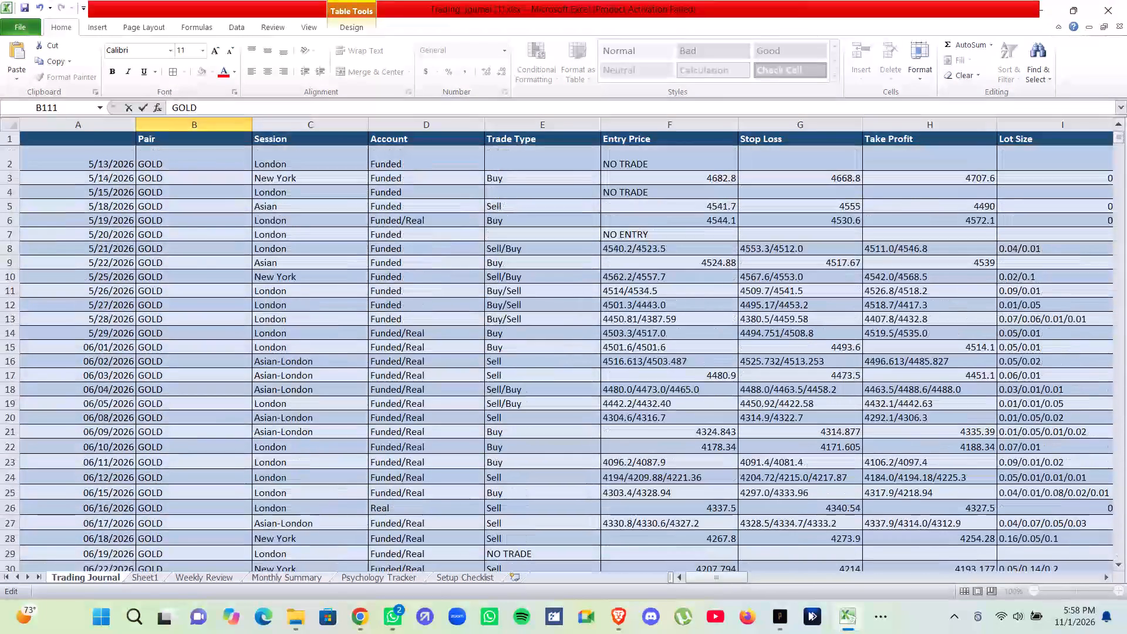
scroll(166, 460, "up", 3)
Review the Session entries in the first rows of the journal, from row 4 to row 20.
left_click(271, 194)
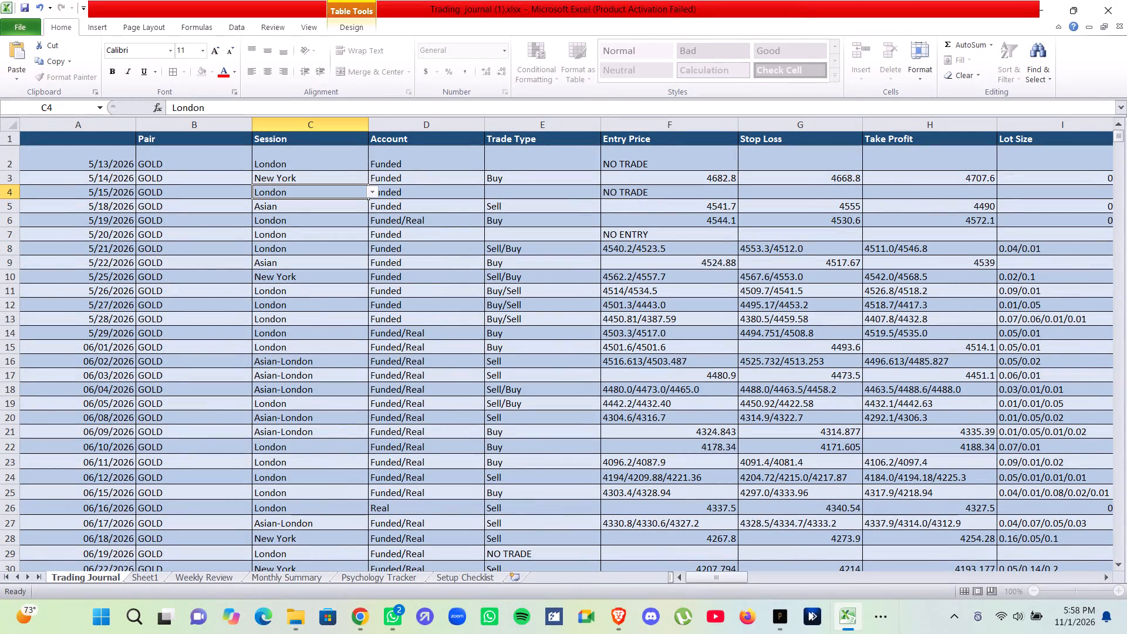
left_click(275, 208)
left_click(272, 239)
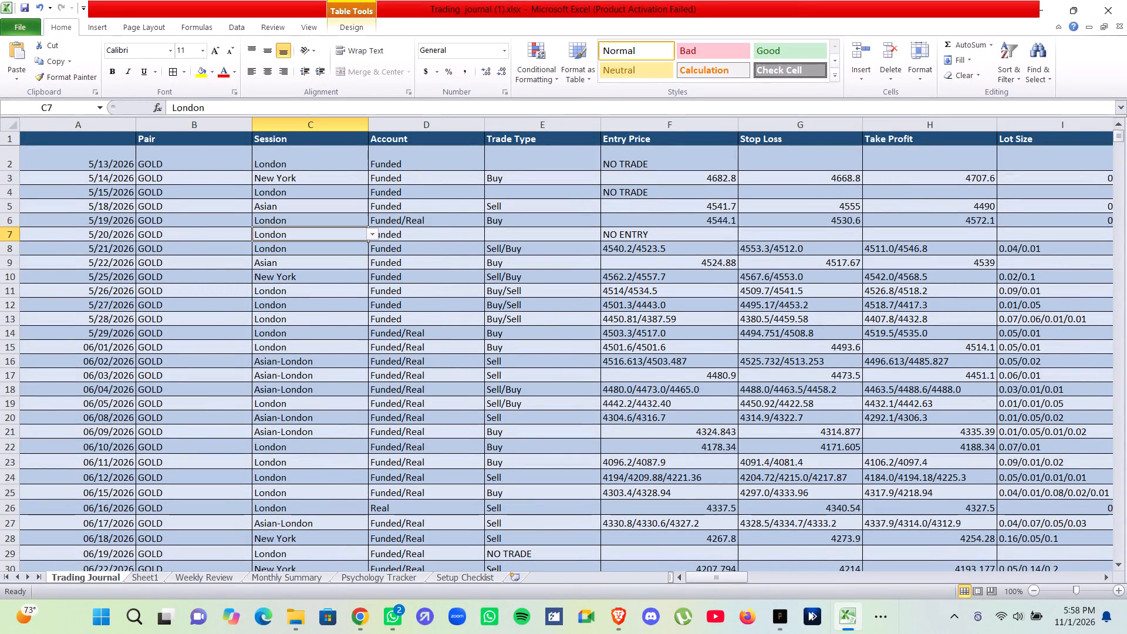
left_click(301, 271)
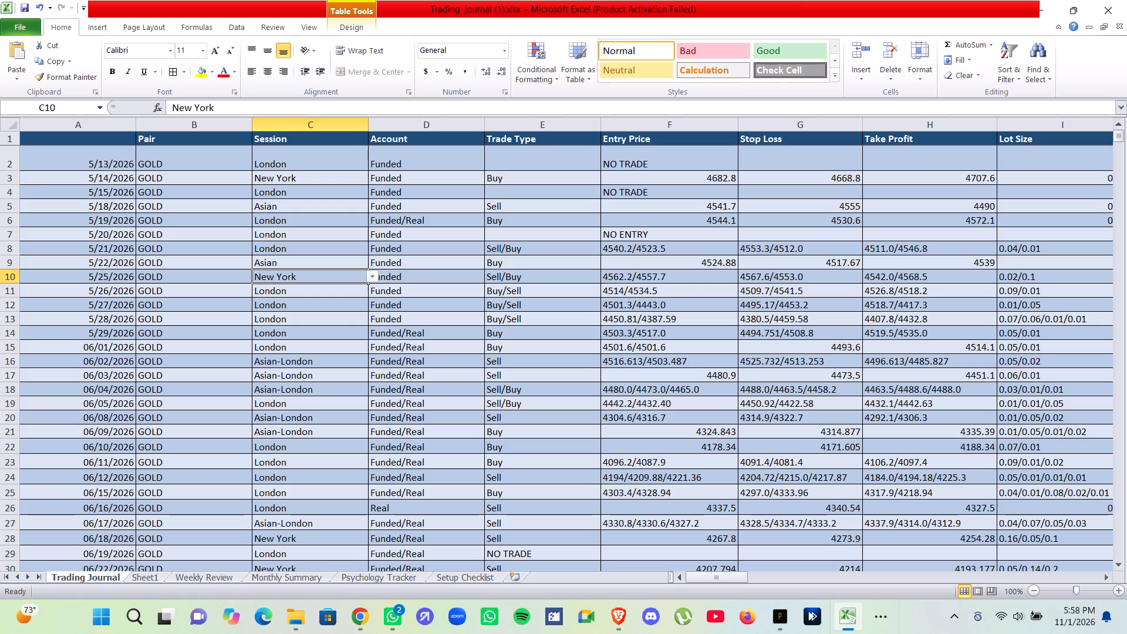
left_click(329, 312)
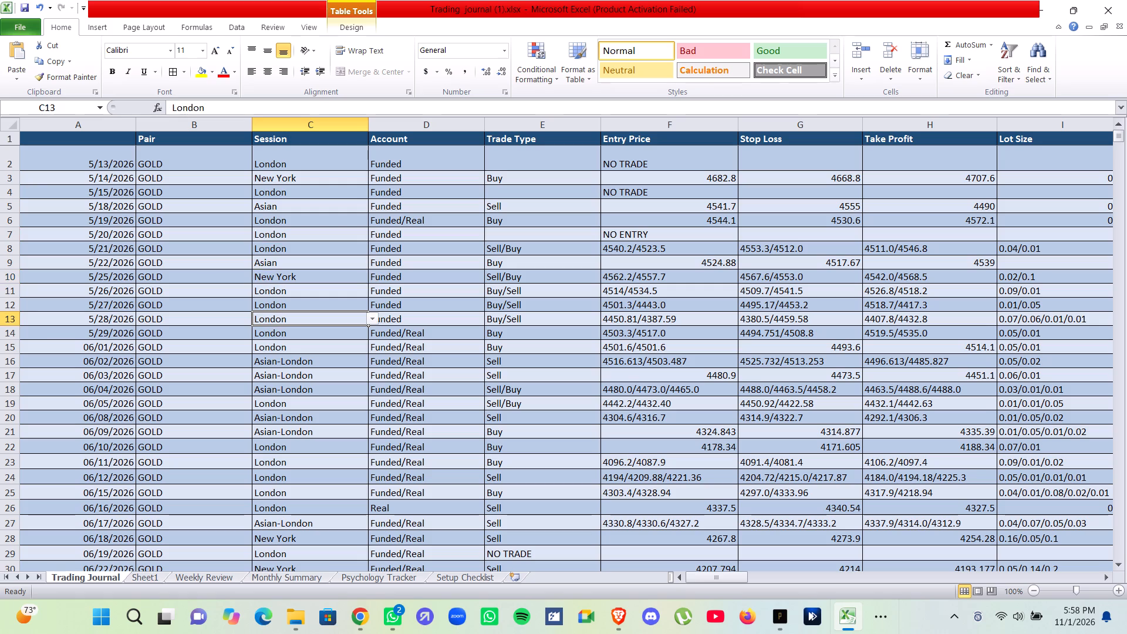
left_click(323, 299)
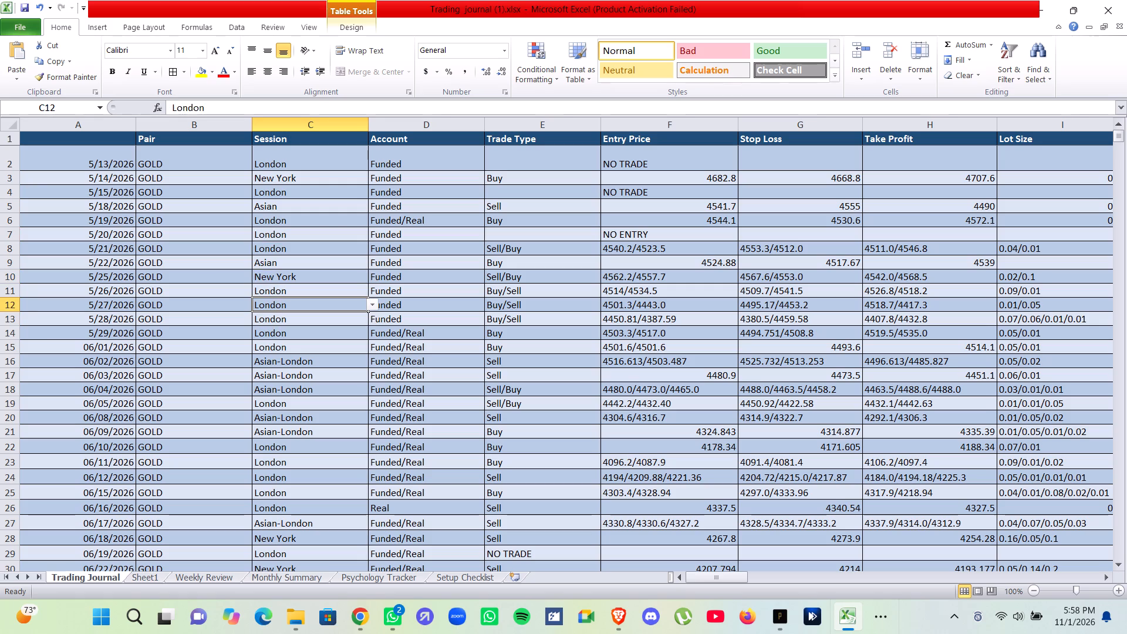
left_click(330, 309)
left_click(340, 331)
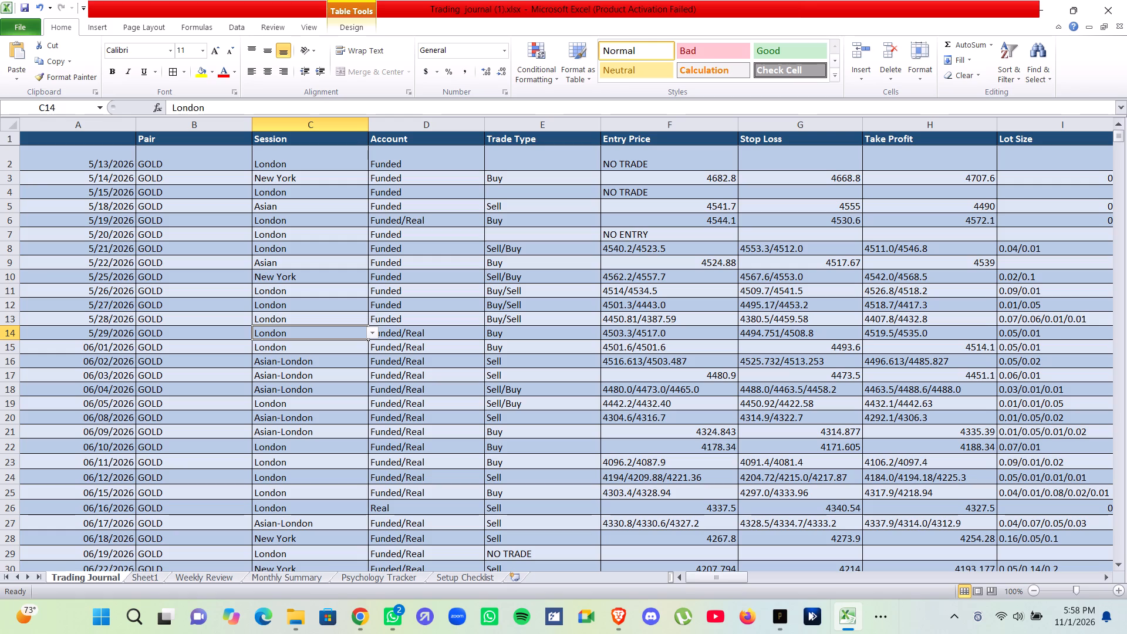
left_click(353, 414)
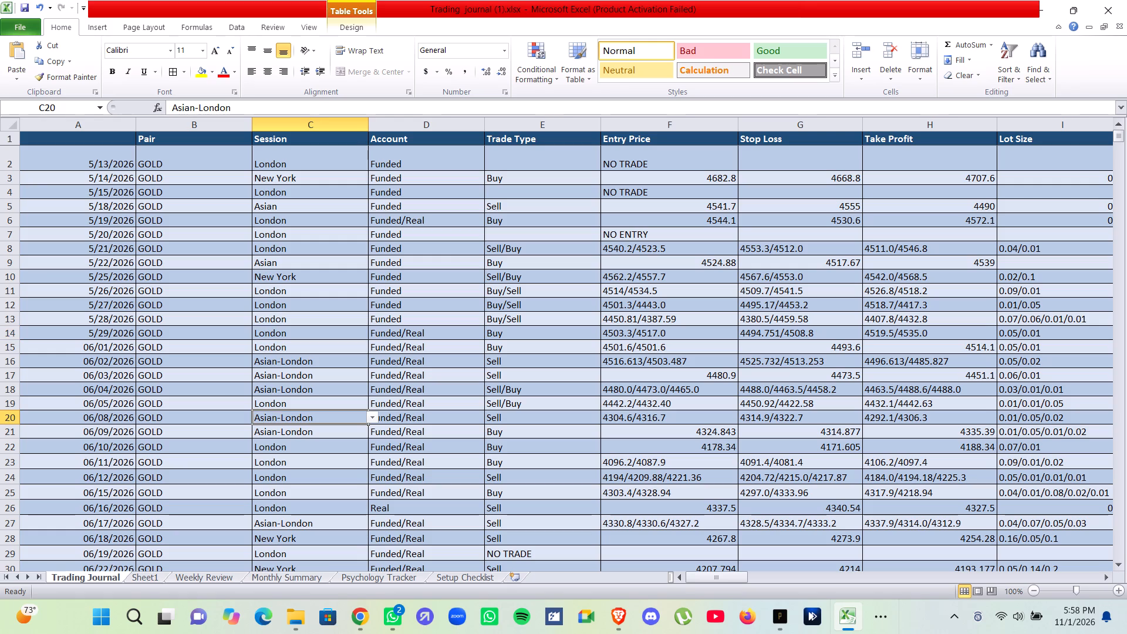
left_click(354, 360)
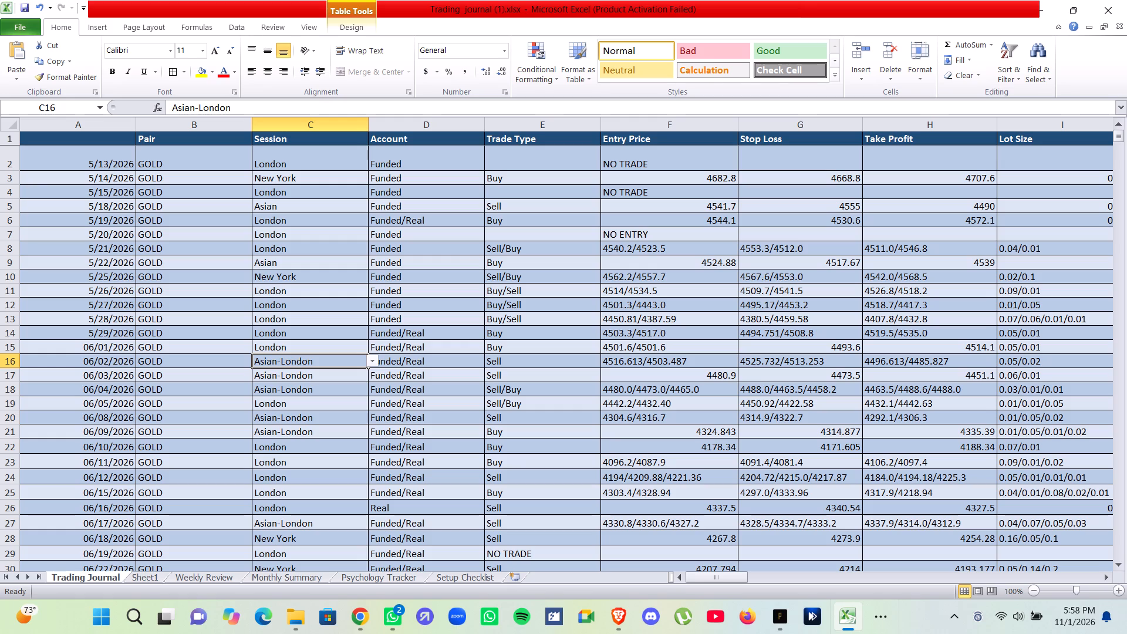
left_click(357, 322)
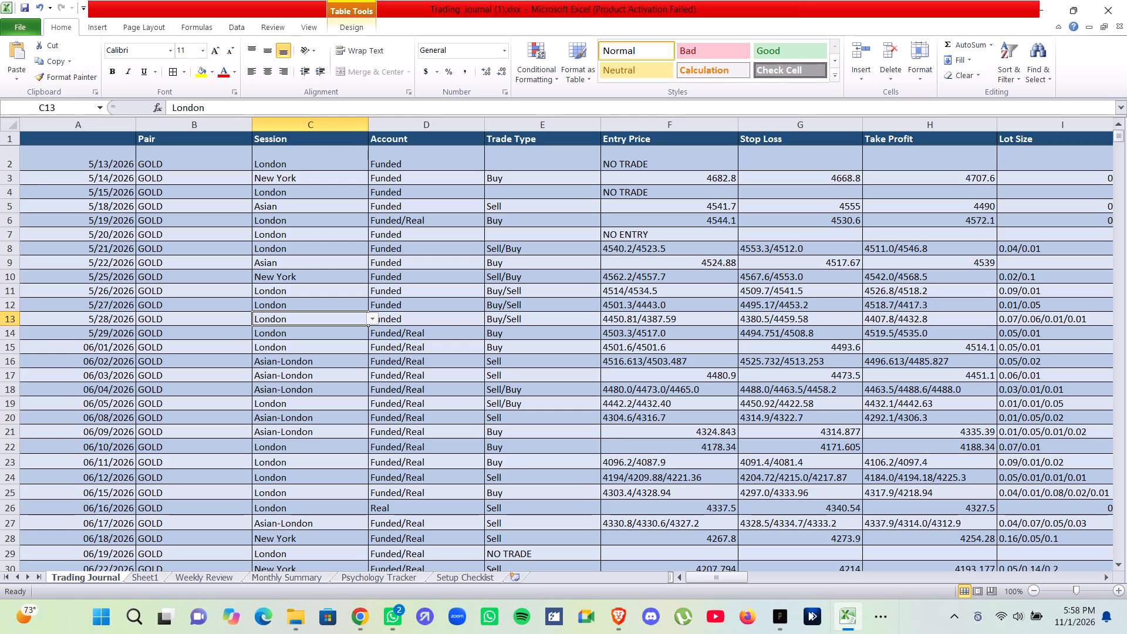
left_click(360, 343)
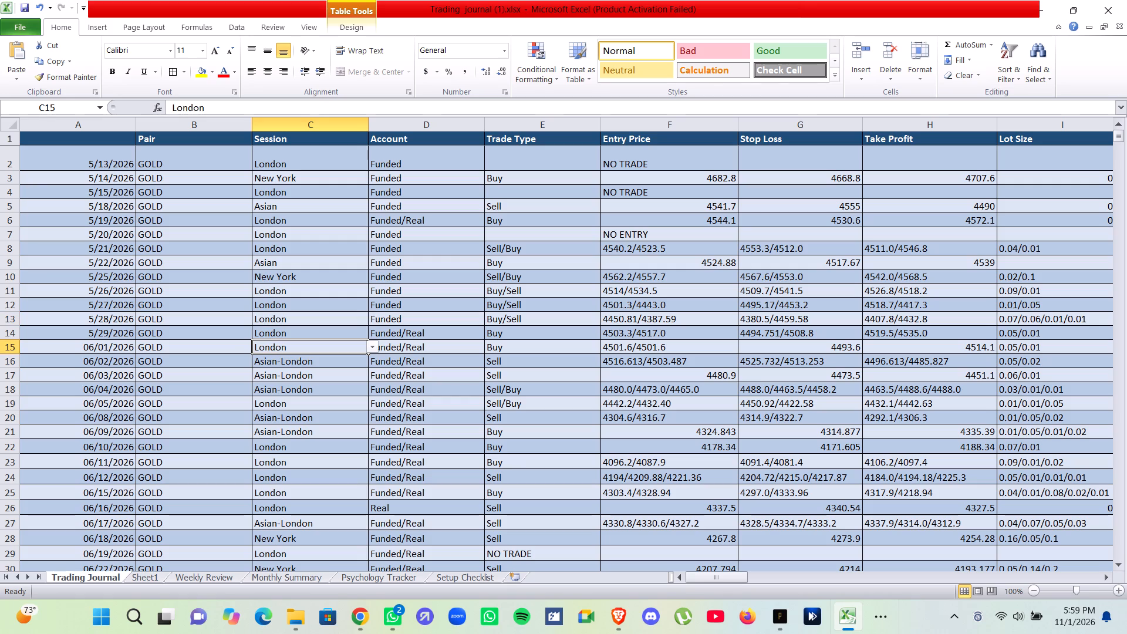
left_click(302, 393)
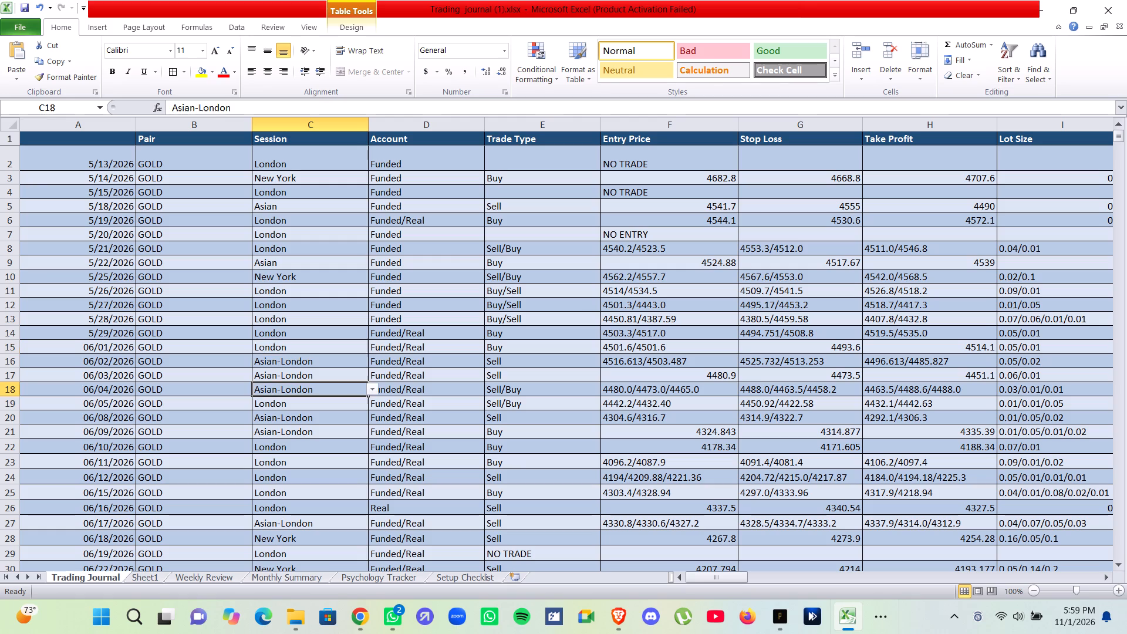
Set the Session in cells C16, C17 and C18, dated 06/02/2026 to 06/04/2026, to Asian.
left_click(341, 359)
left_click(373, 365)
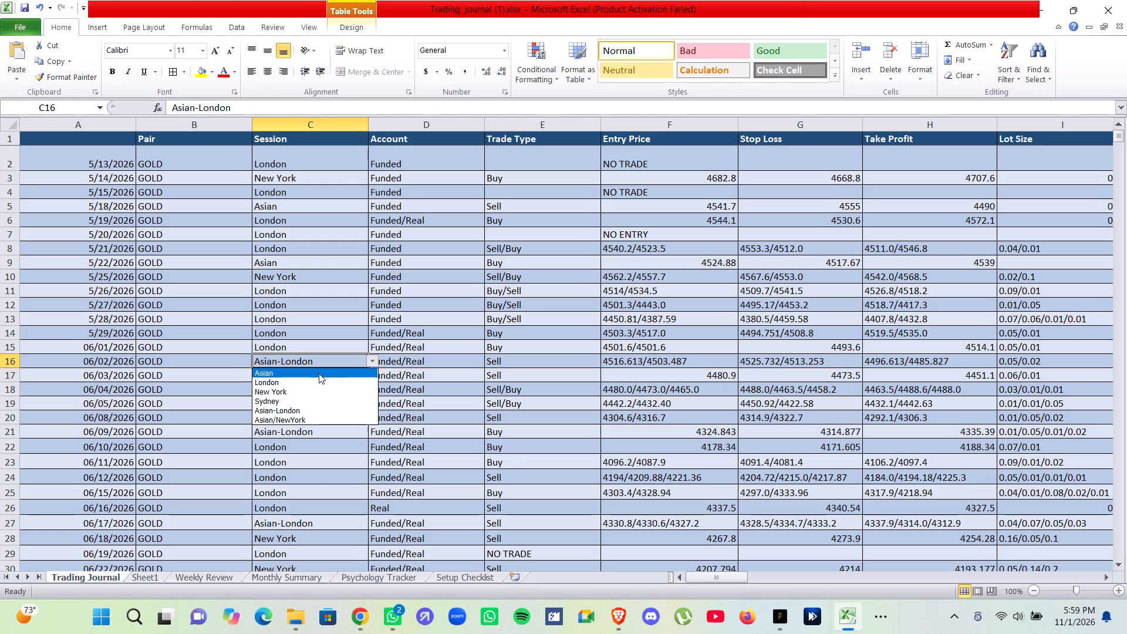
left_click(319, 373)
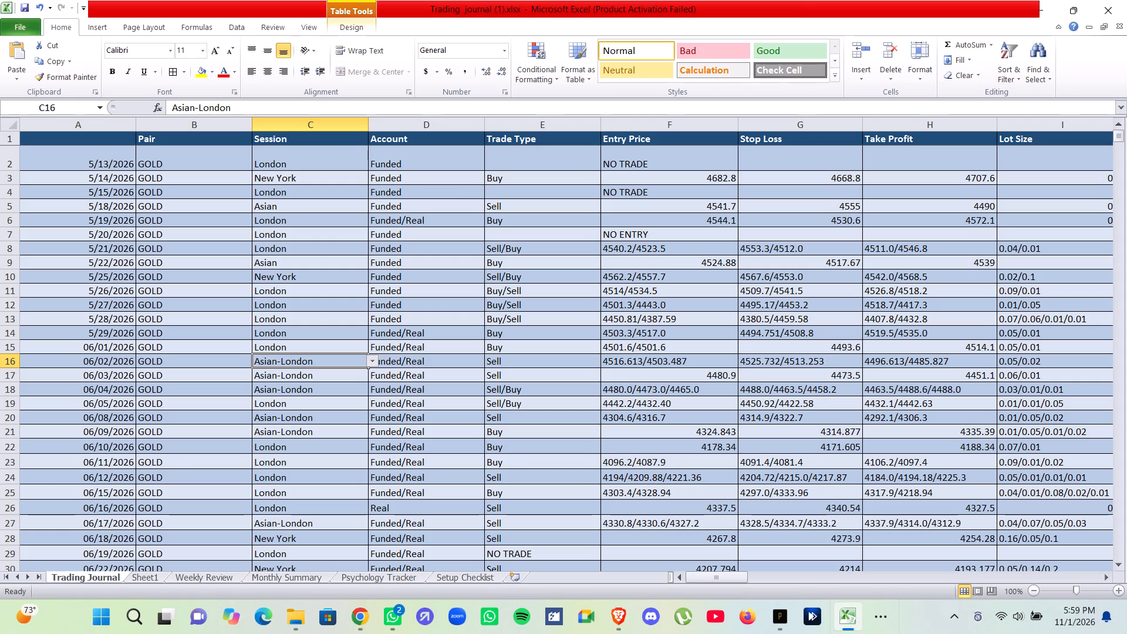
left_click(357, 376)
left_click(369, 376)
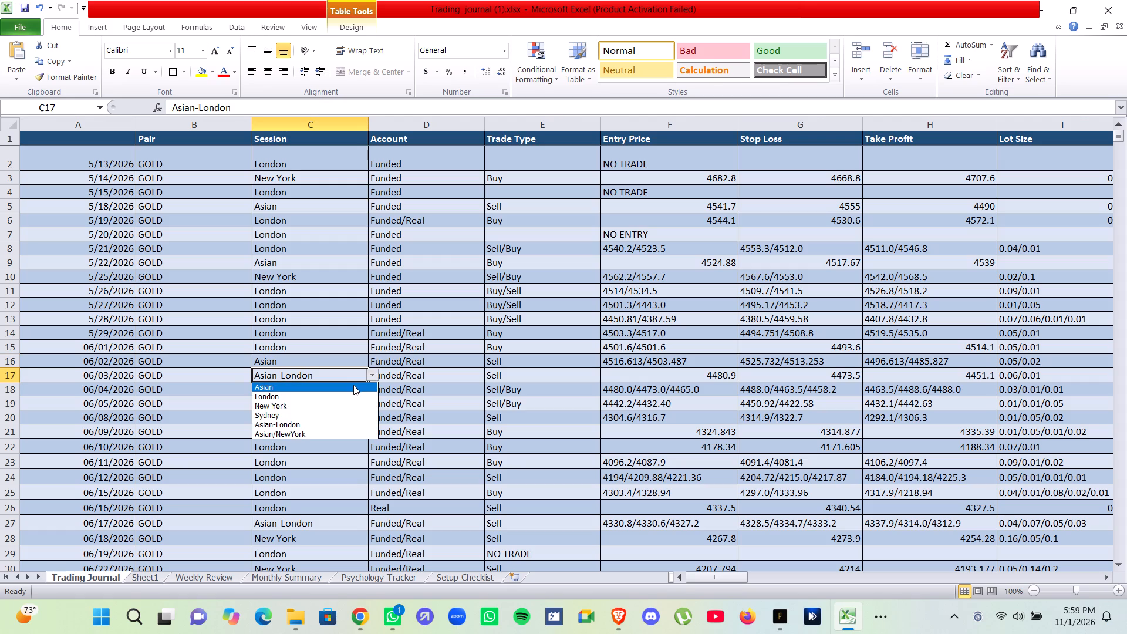
left_click(353, 385)
left_click(356, 390)
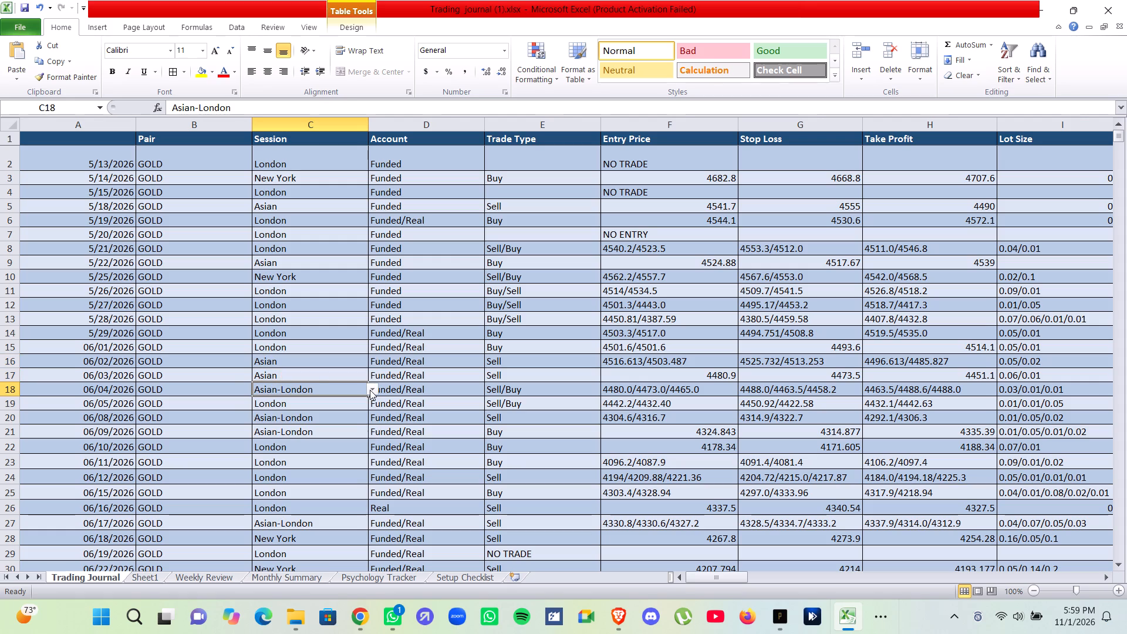
left_click(370, 390)
left_click(353, 402)
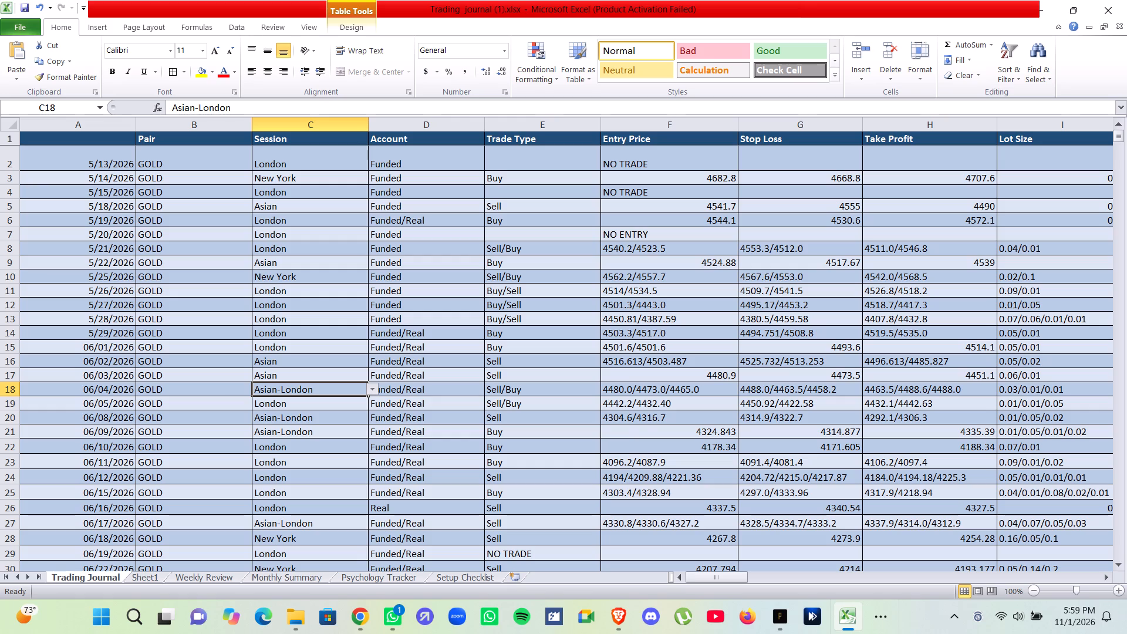
Set the Session in cells C20 and C21, dated 06/08/2026 and 06/09/2026, to Asian.
left_click(353, 424)
left_click(375, 414)
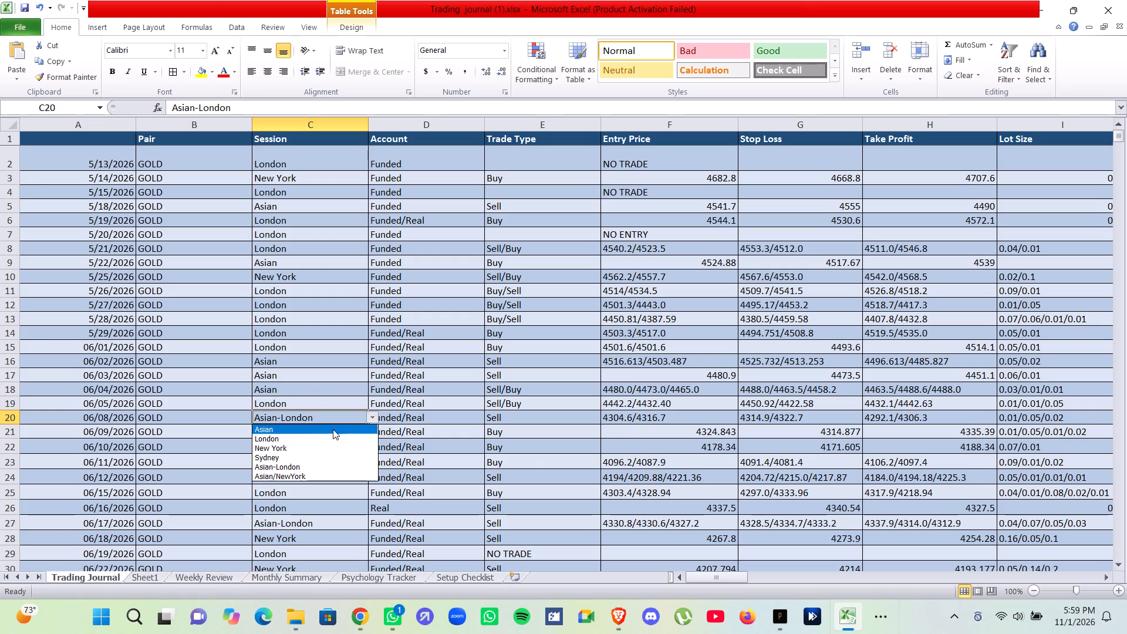
left_click(333, 429)
left_click(355, 437)
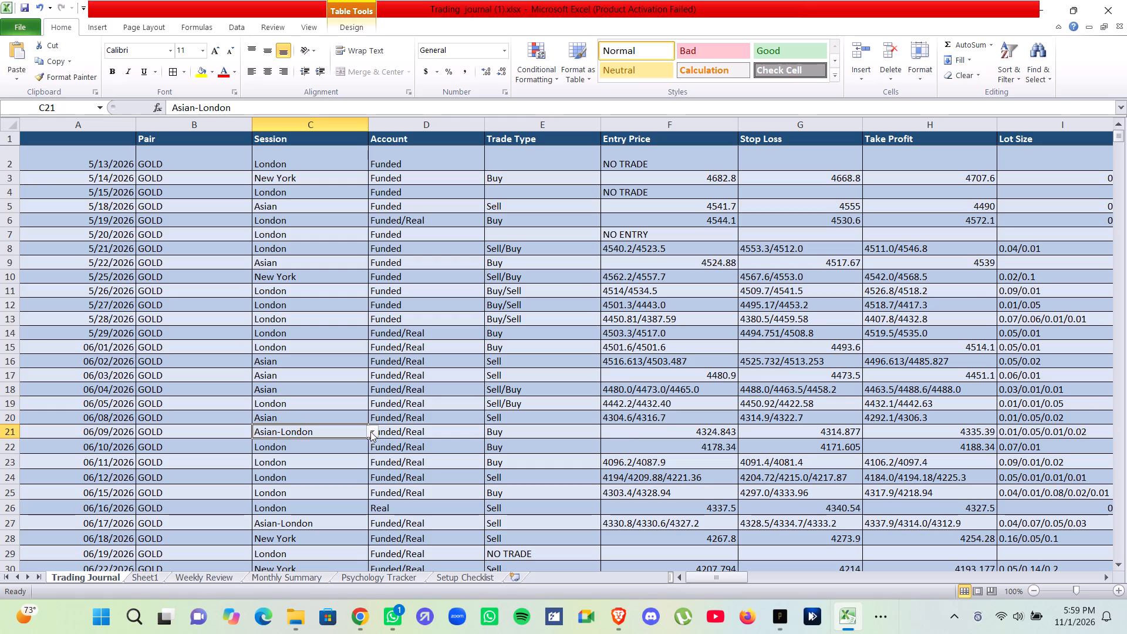
left_click(370, 431)
left_click(346, 444)
Set the Session in cells C37 and C38, dated 07/01/2026 and 07/02/2026, to Asian.
scroll(335, 389, "down", 1)
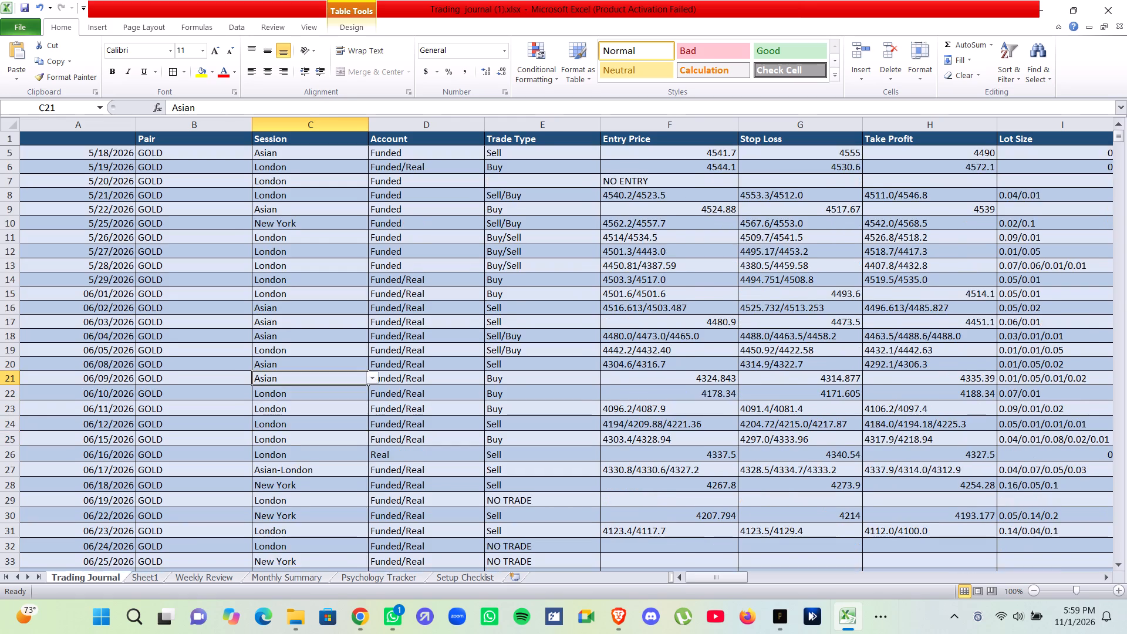
scroll(334, 390, "down", 7)
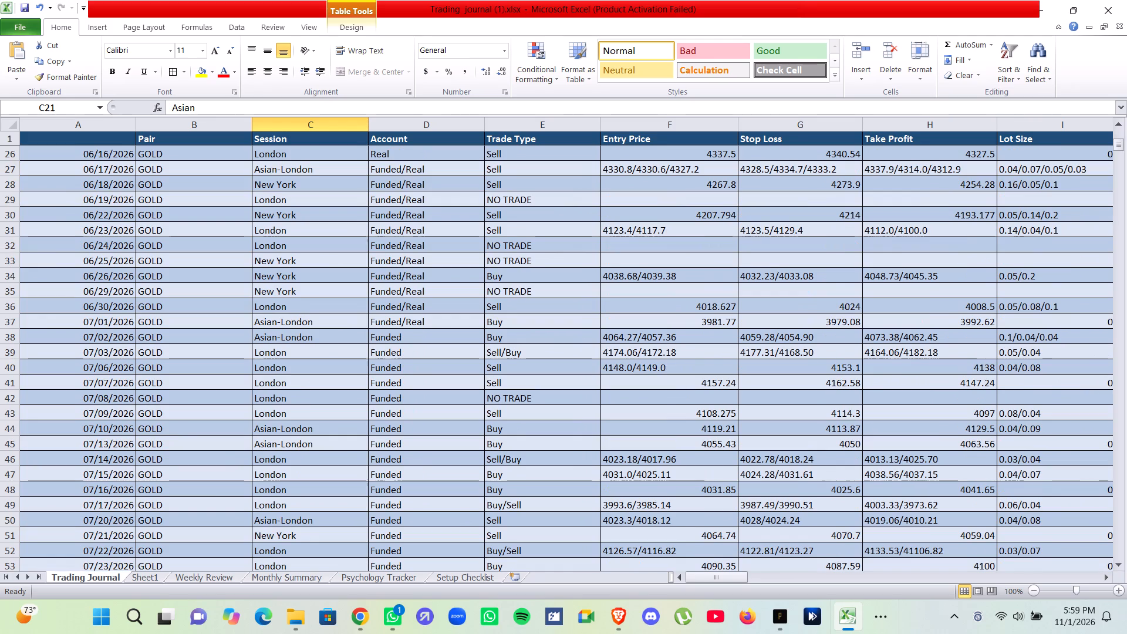
left_click(349, 322)
left_click(373, 326)
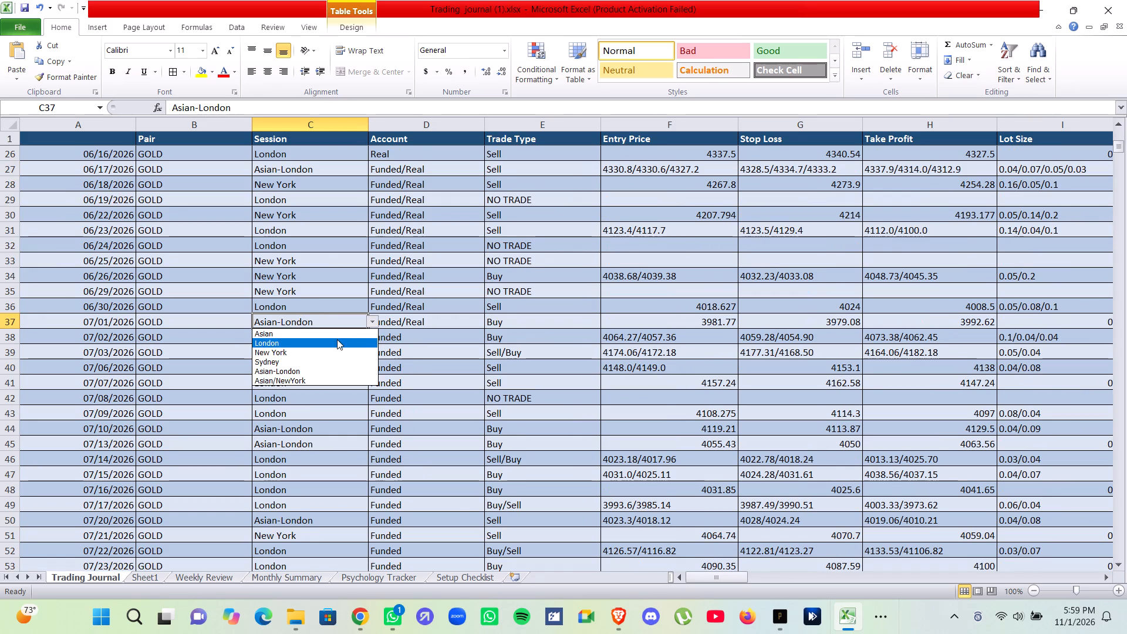
left_click(337, 335)
left_click(354, 342)
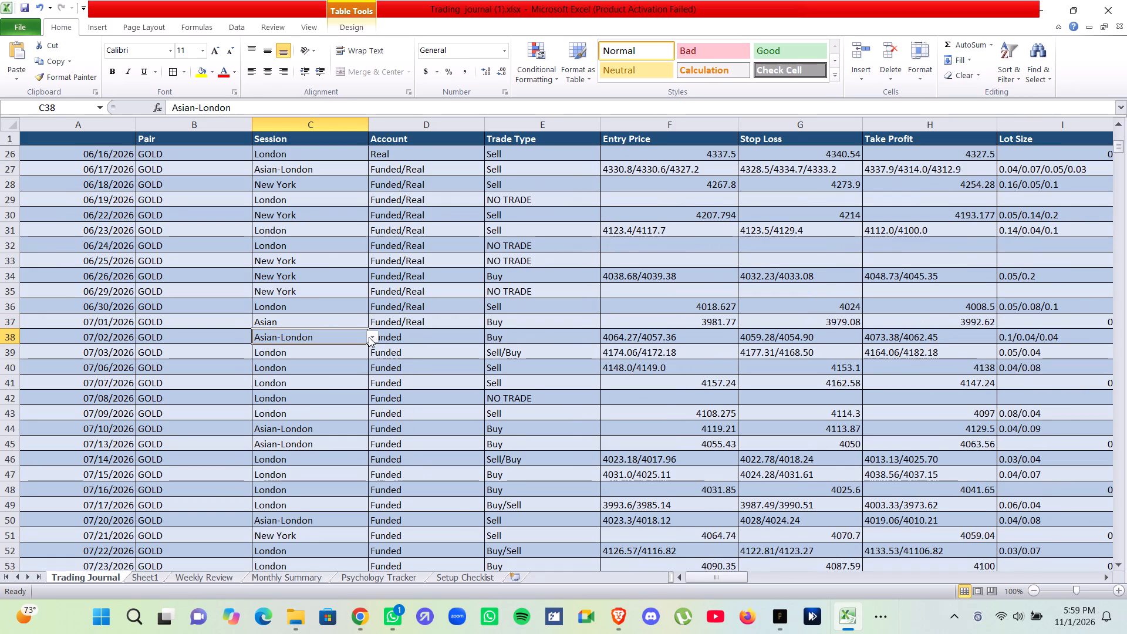
left_click(369, 337)
left_click(352, 349)
Set the Session in cells C50 and C56, dated 07/20/2026 and 07/28/2026, to Asian.
scroll(340, 355, "down", 3)
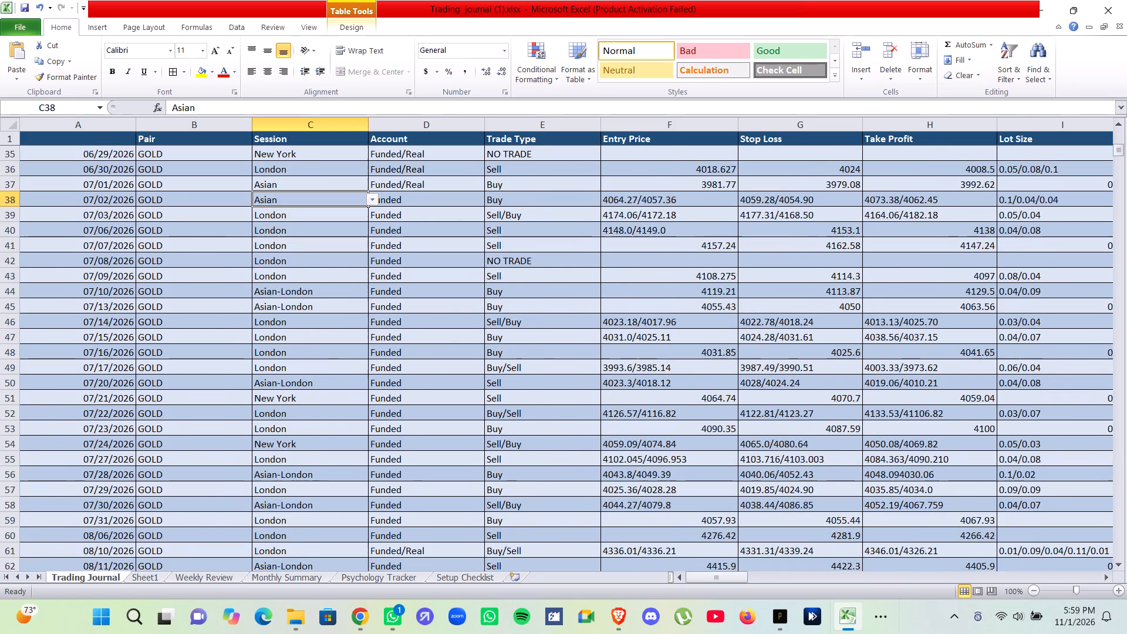
scroll(340, 355, "down", 2)
scroll(340, 355, "up", 2)
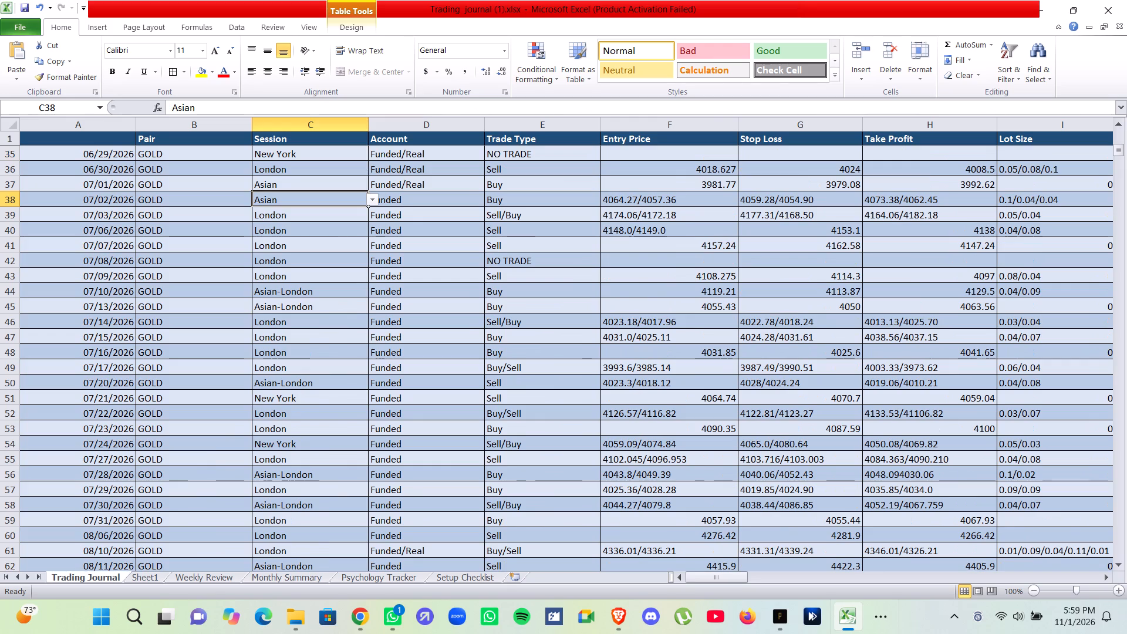
left_click(365, 384)
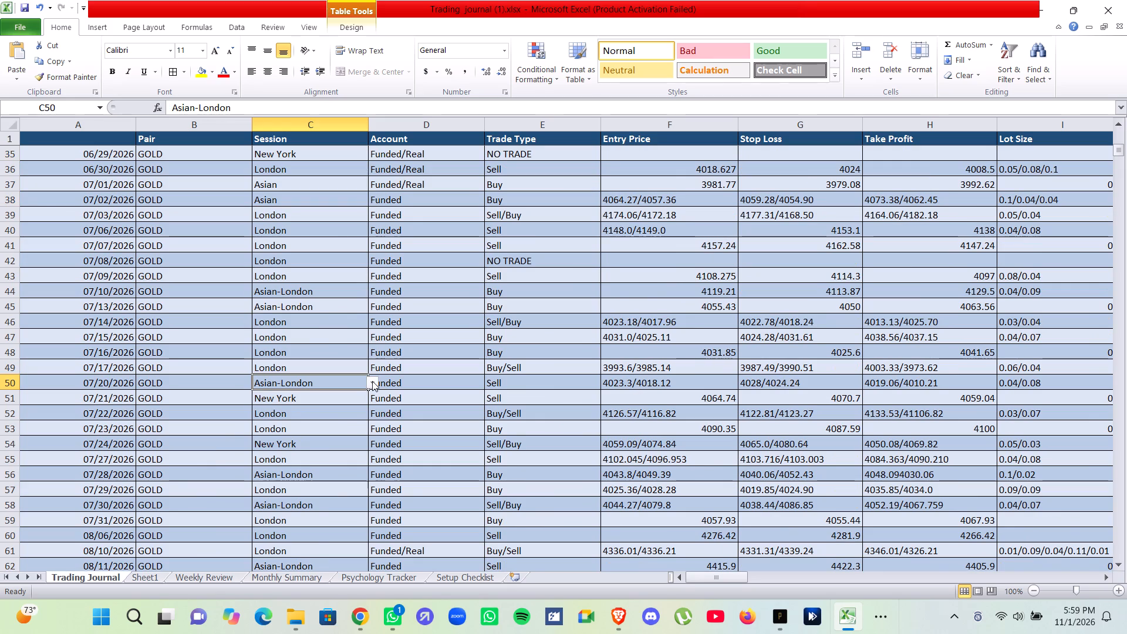
left_click(372, 381)
left_click(345, 394)
scroll(345, 395, "down", 2)
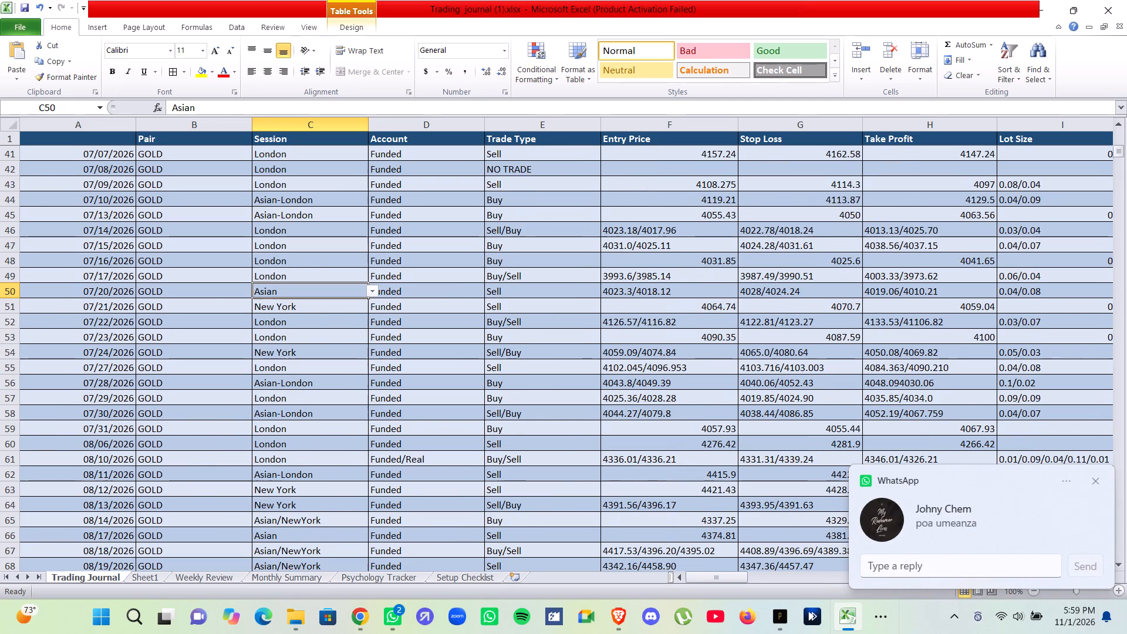
left_click(352, 385)
left_click(376, 381)
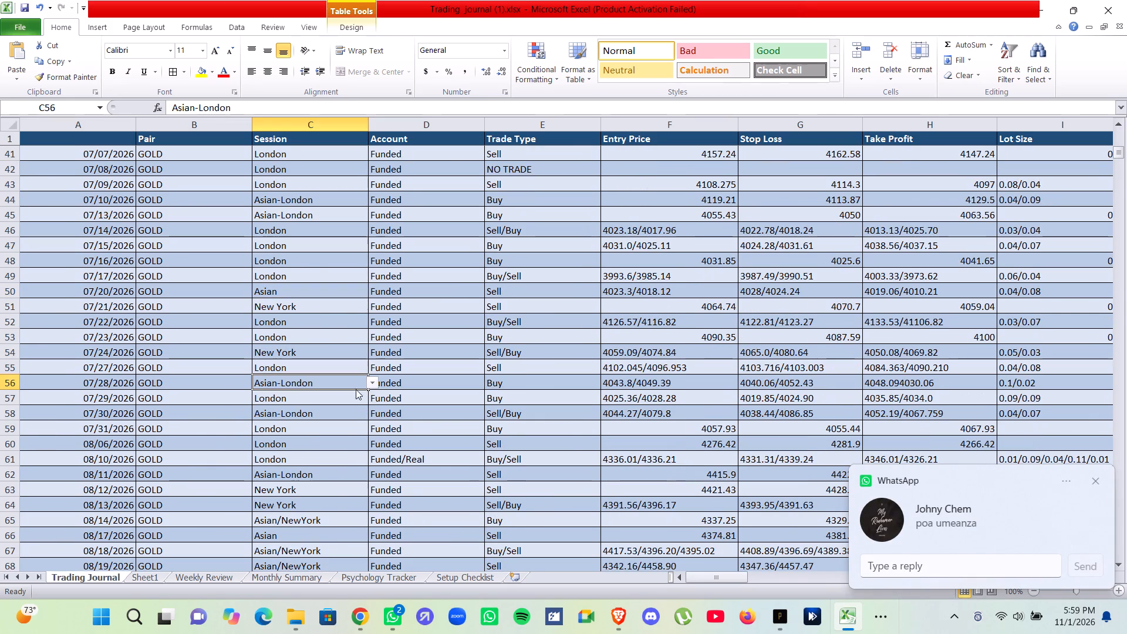
left_click(350, 392)
Set the Session in cells C58 and C62, dated 07/30/2026 and 08/11/2026, to Asian.
scroll(343, 390, "down", 1)
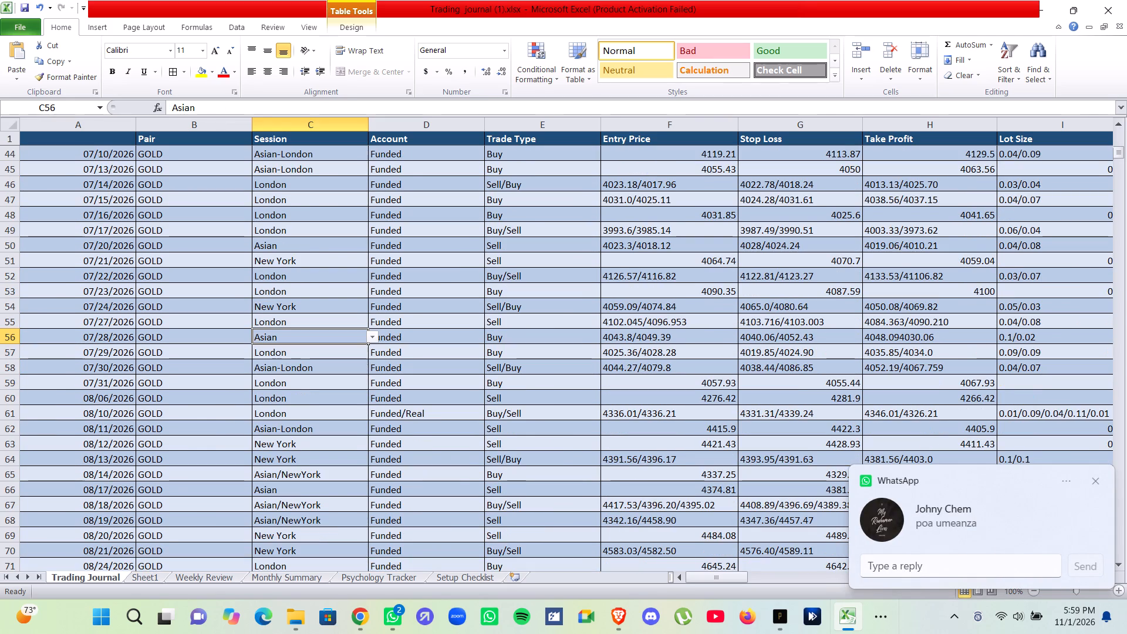
left_click(355, 367)
left_click(370, 370)
left_click(338, 377)
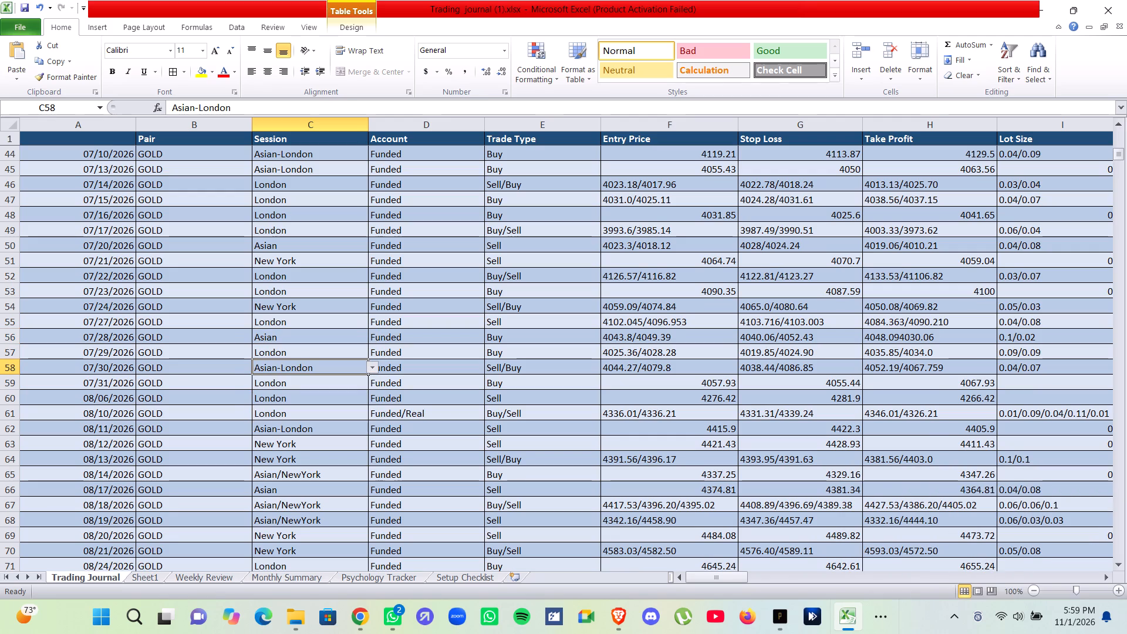
left_click(345, 429)
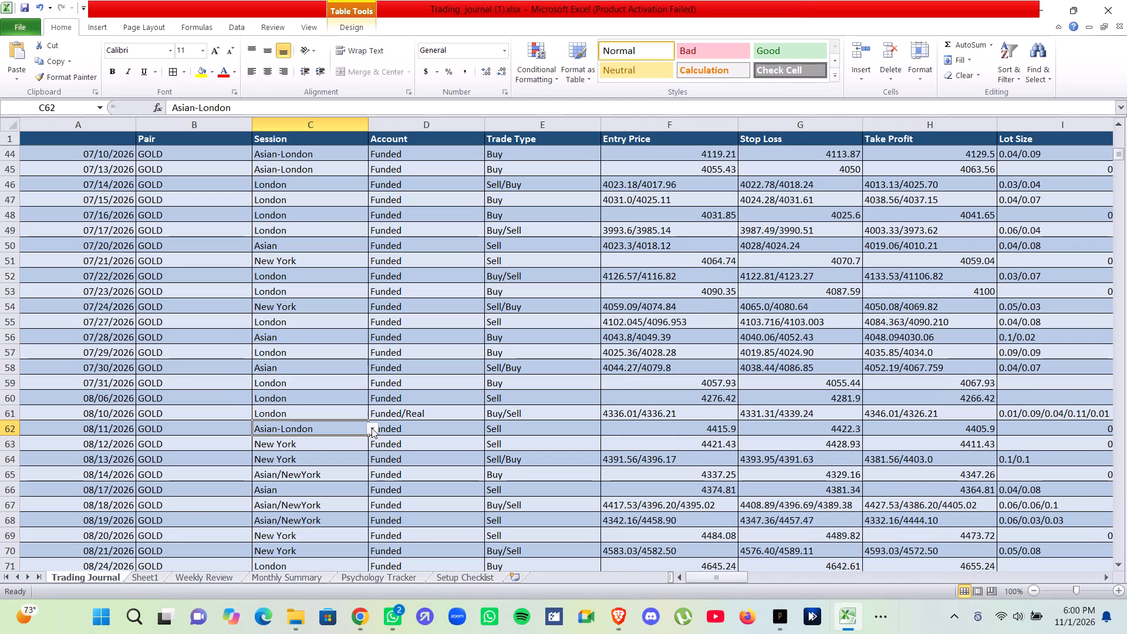
left_click(372, 428)
left_click(360, 440)
Set the Session in cells C65, C67 and C68, dated 08/14/2026, 08/18/2026 and 08/19/2026, to New York.
scroll(318, 378, "down", 3)
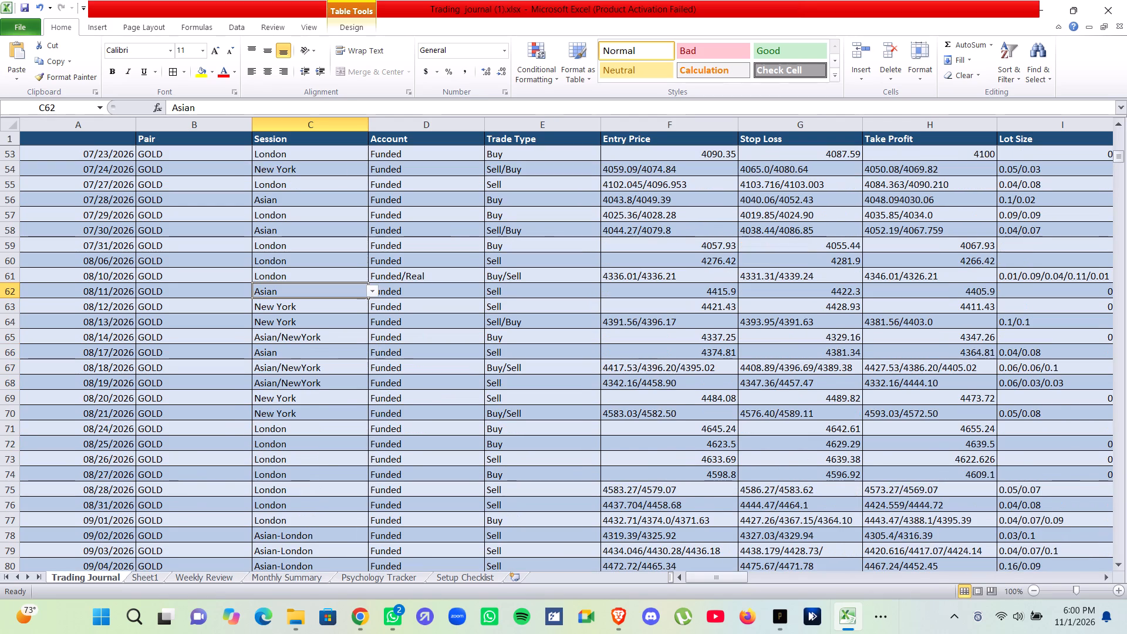
left_click(358, 340)
left_click(376, 339)
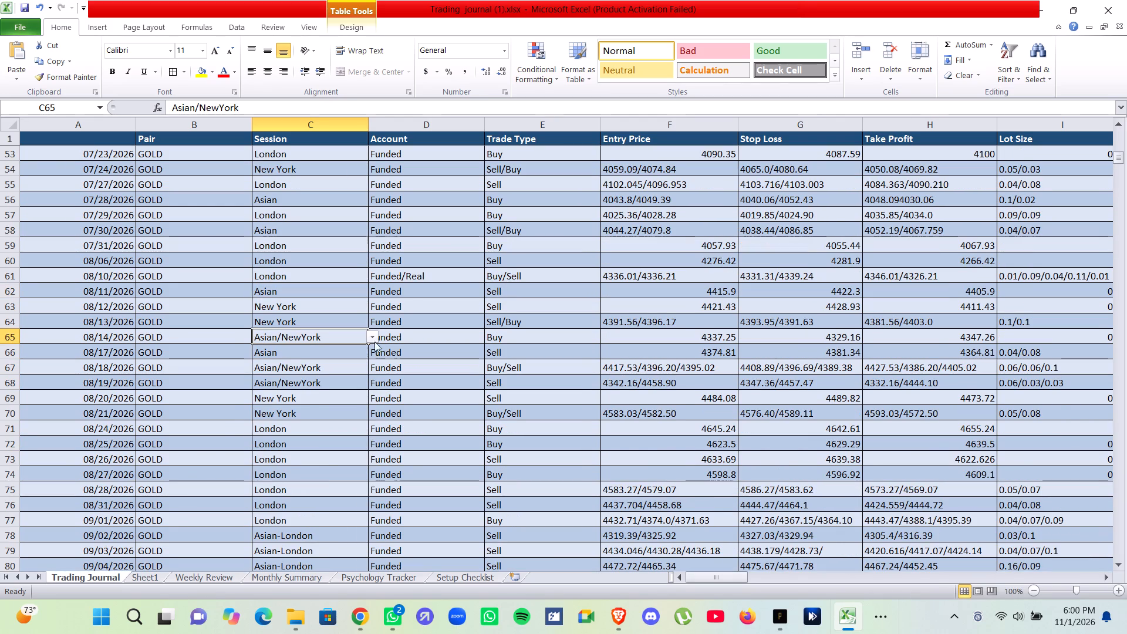
left_click(333, 366)
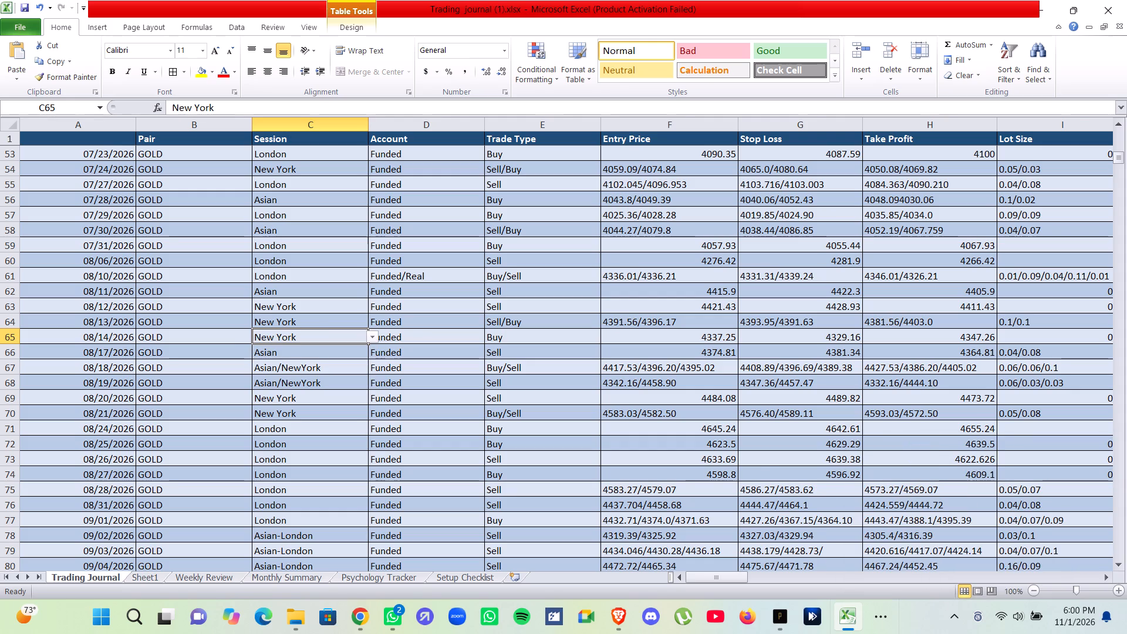
left_click(882, 610)
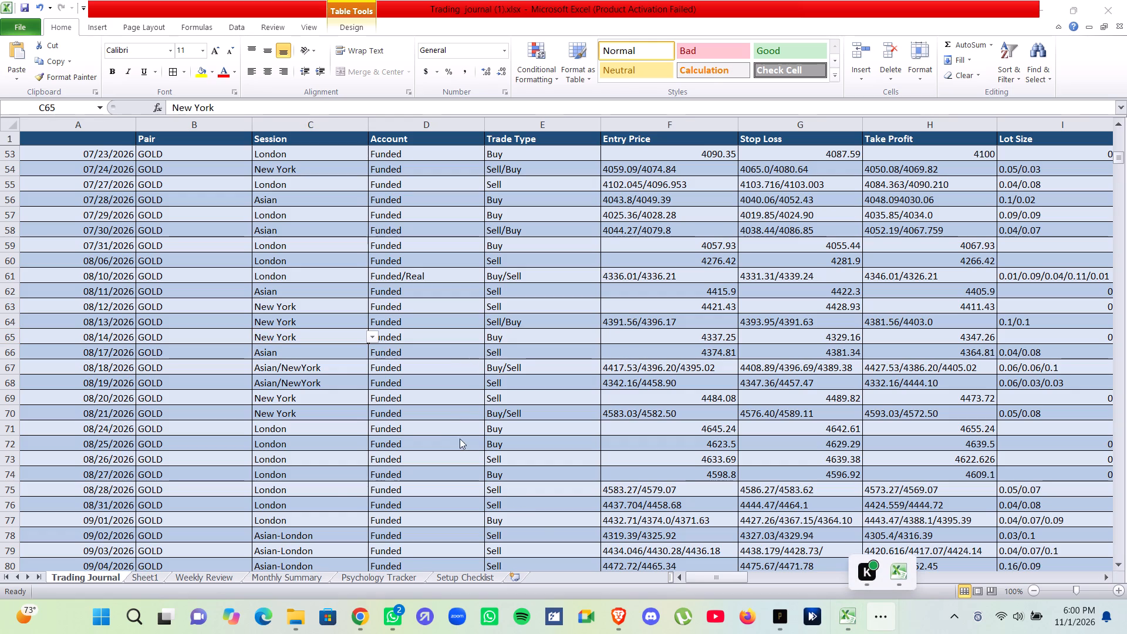
left_click(359, 367)
left_click(366, 366)
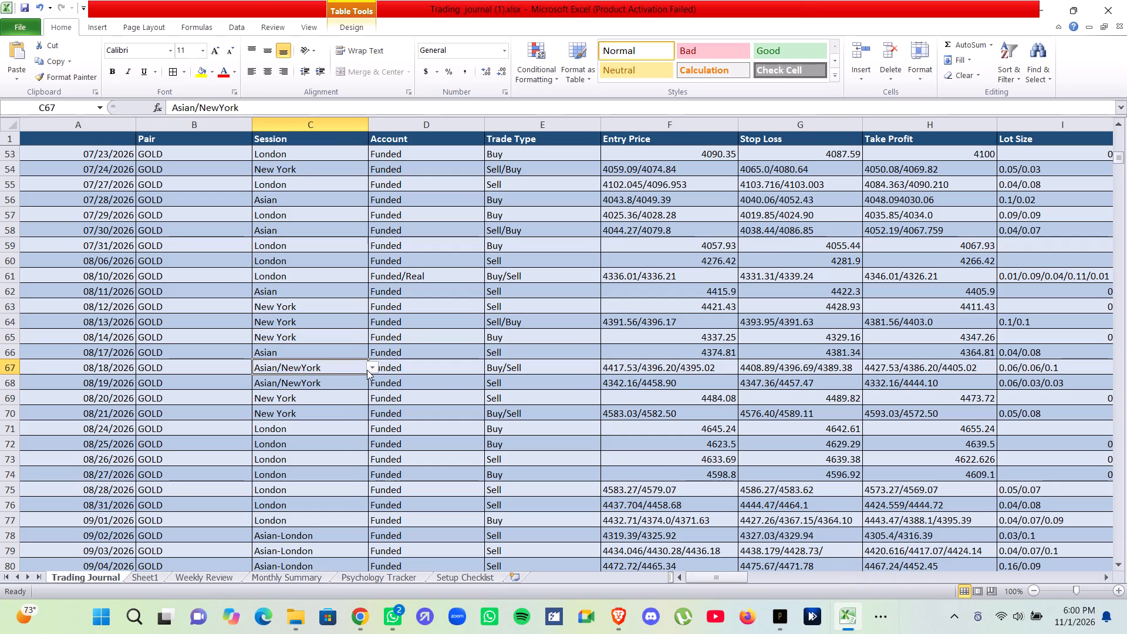
left_click(367, 370)
left_click(351, 395)
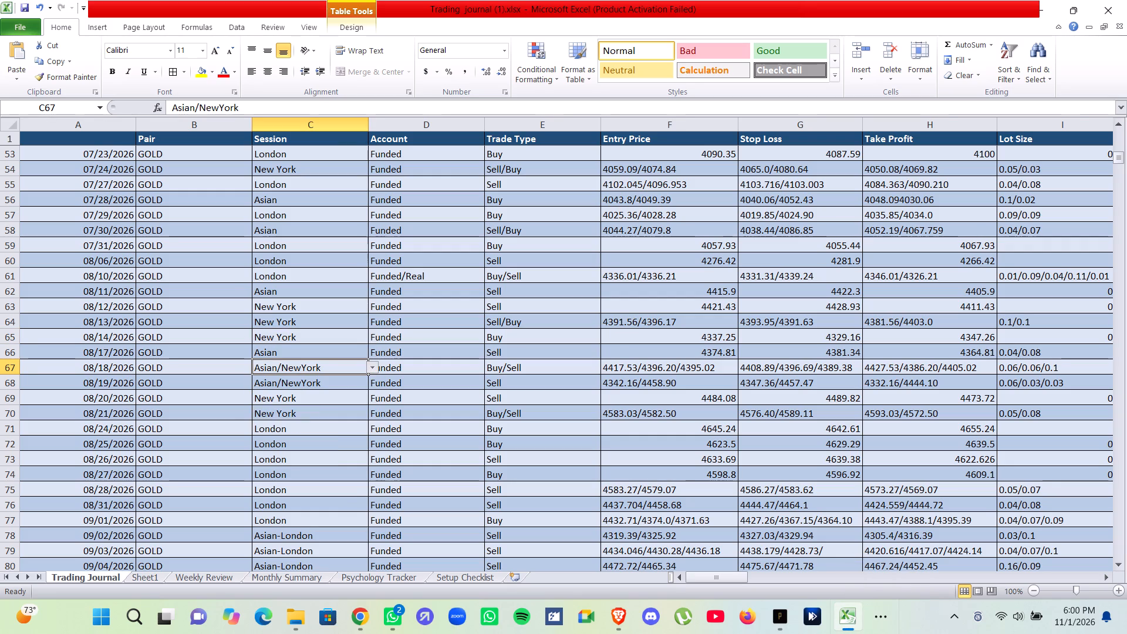
left_click(365, 383)
left_click(370, 384)
left_click(353, 410)
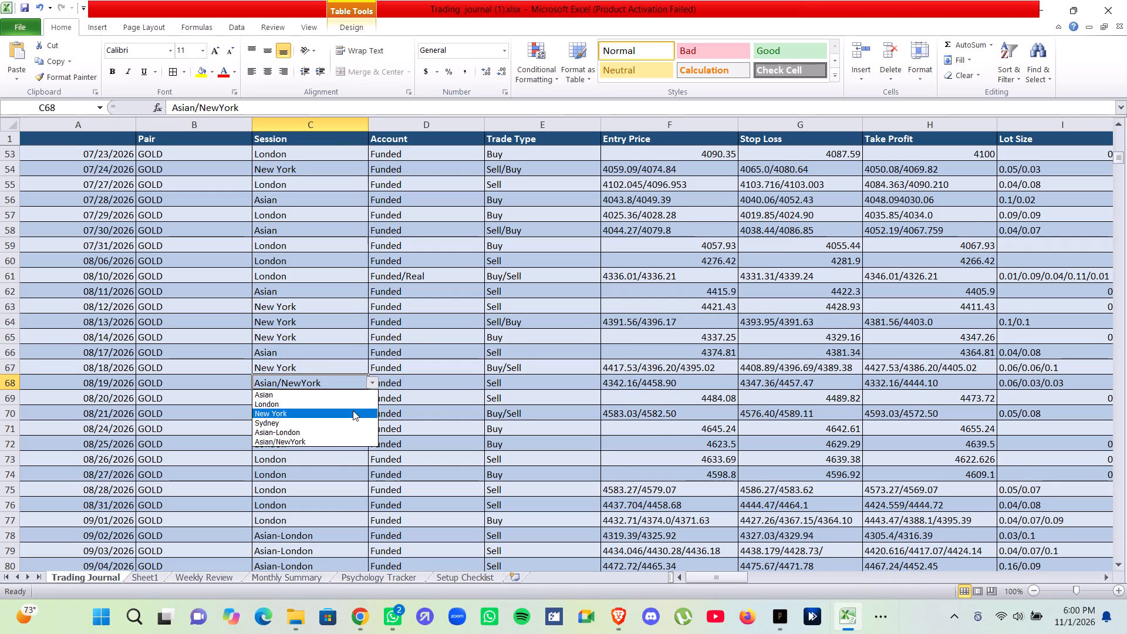
Set the Session in cells C78 through C81, dated 09/02/2026 to 09/07/2026, to London.
scroll(351, 405, "down", 2)
left_click(355, 447)
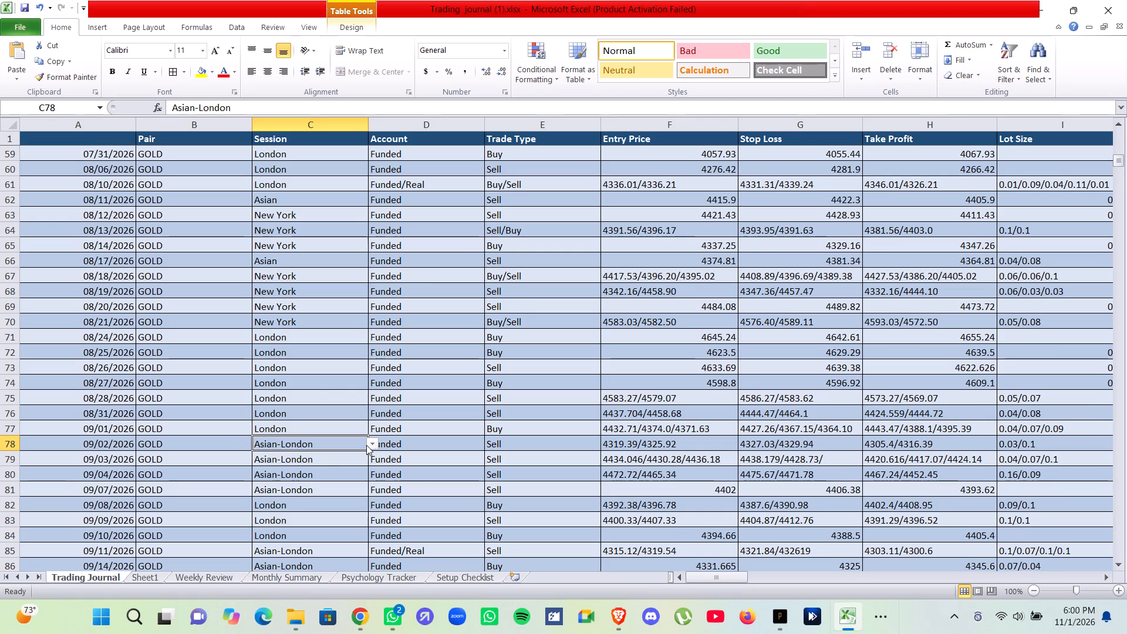
left_click(369, 446)
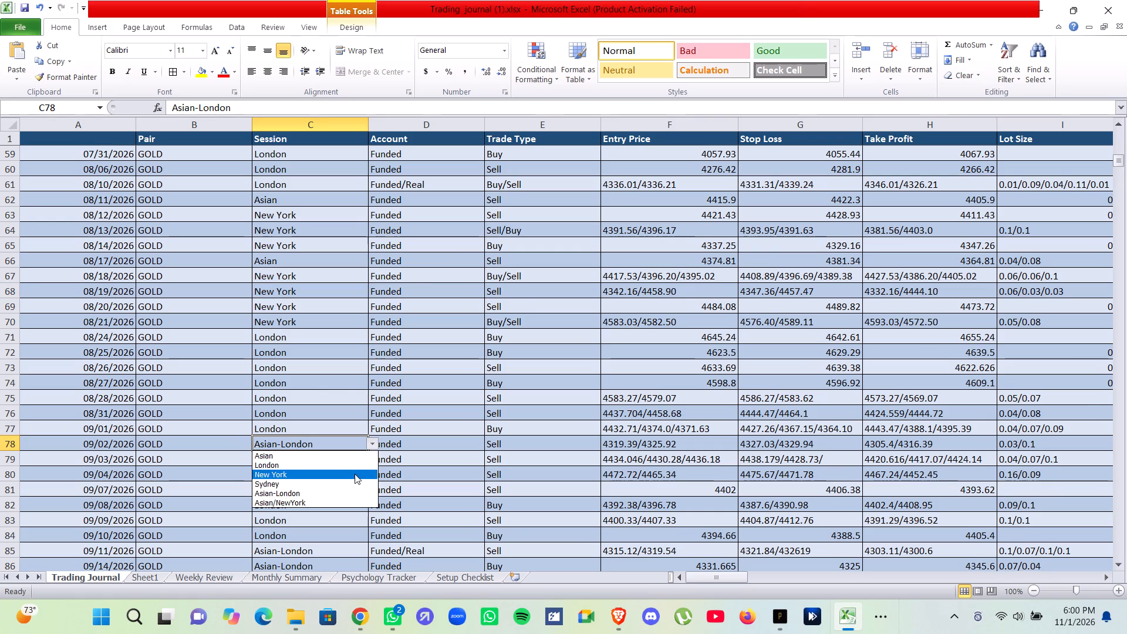
left_click(349, 466)
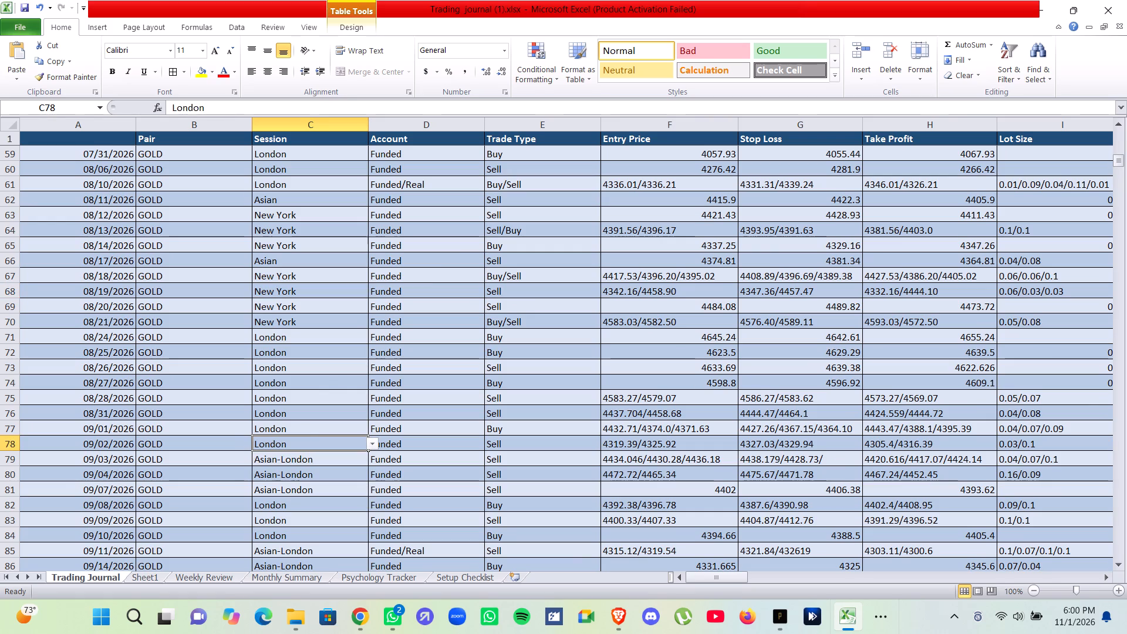
left_click(365, 461)
left_click(372, 460)
left_click(343, 478)
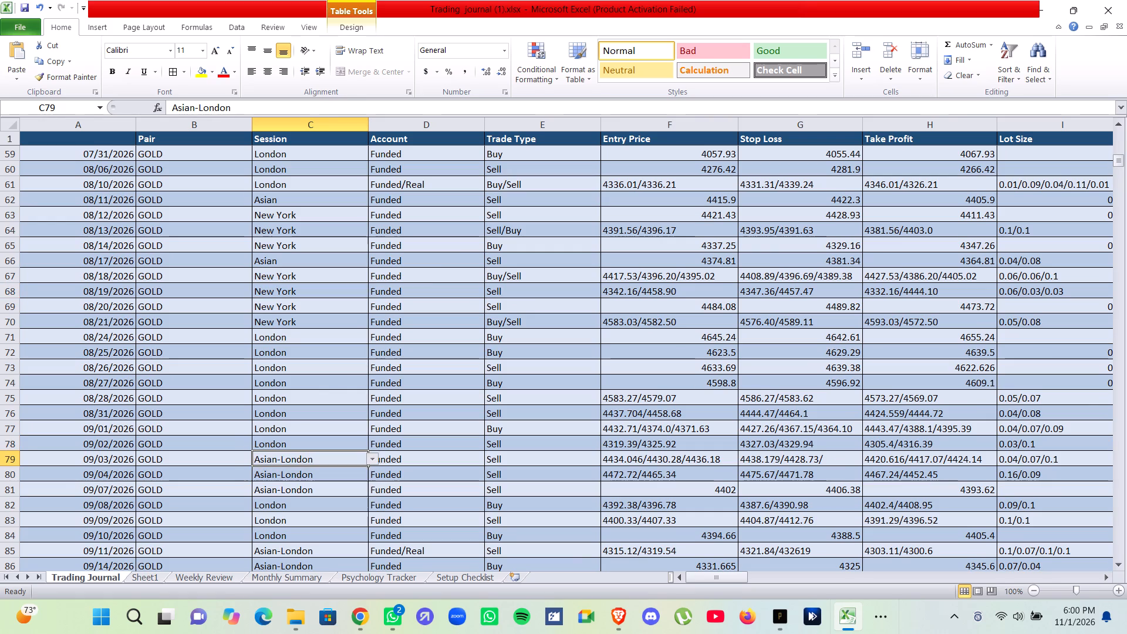
left_click(351, 475)
left_click(369, 477)
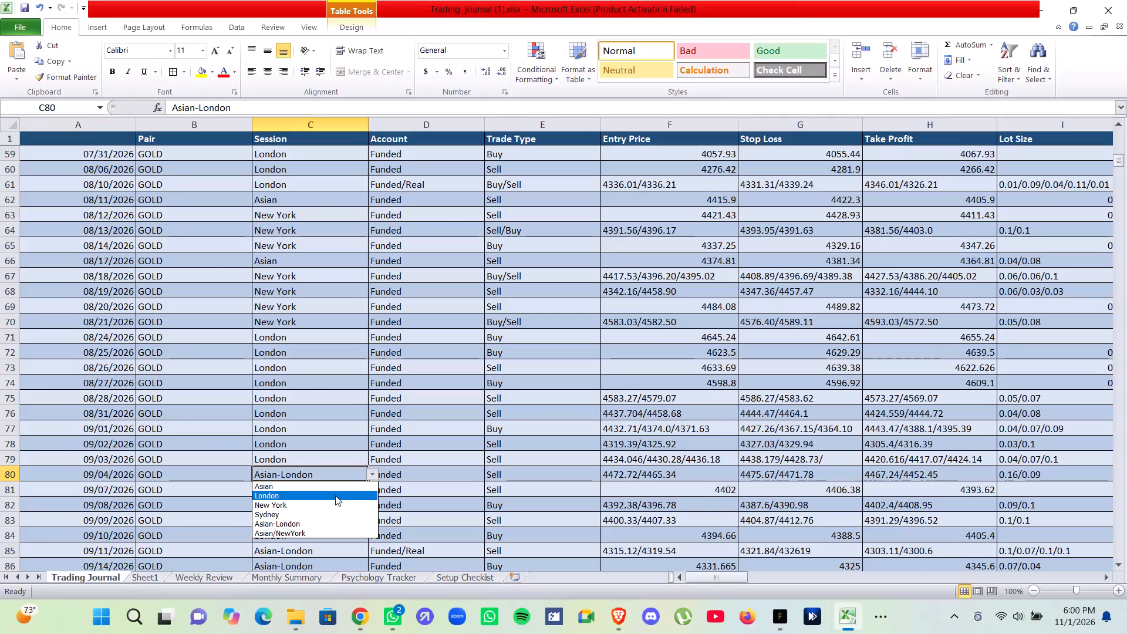
left_click(335, 496)
left_click(349, 490)
left_click(369, 493)
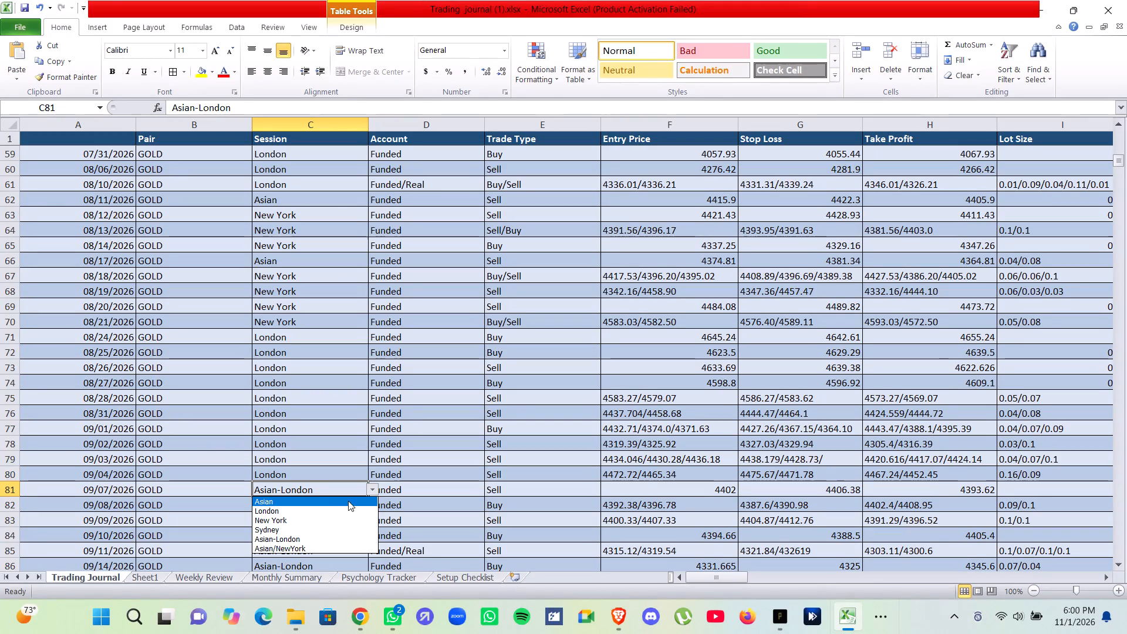
left_click(336, 512)
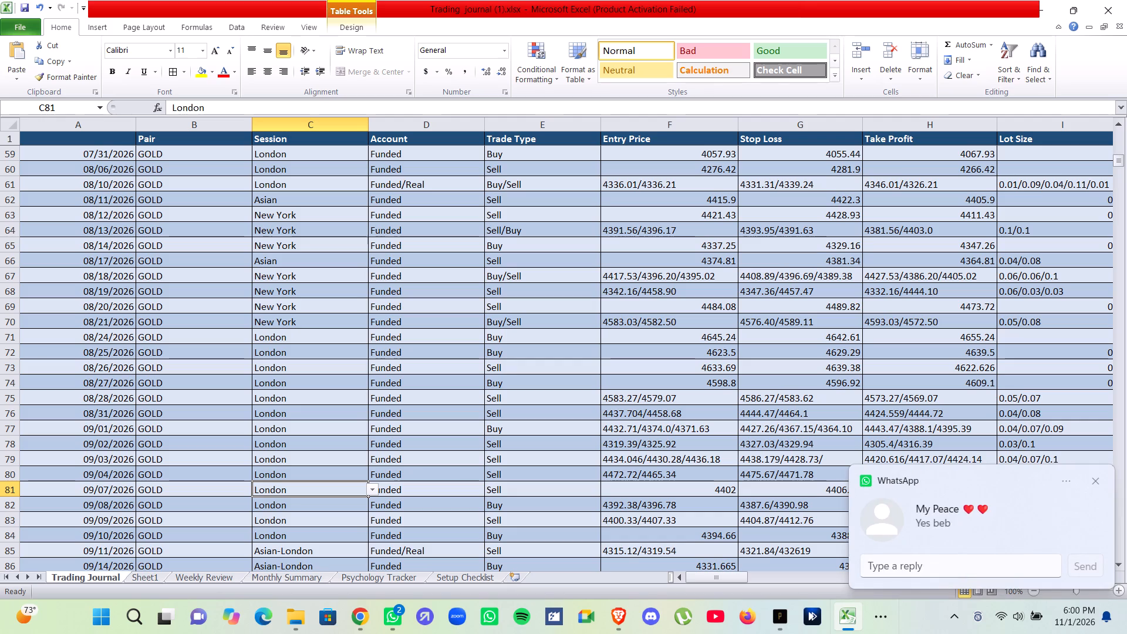
Set the Session in cells C85, C86 and C87, dated 09/11/2026 to 09/15/2026, to London.
scroll(339, 470, "down", 1)
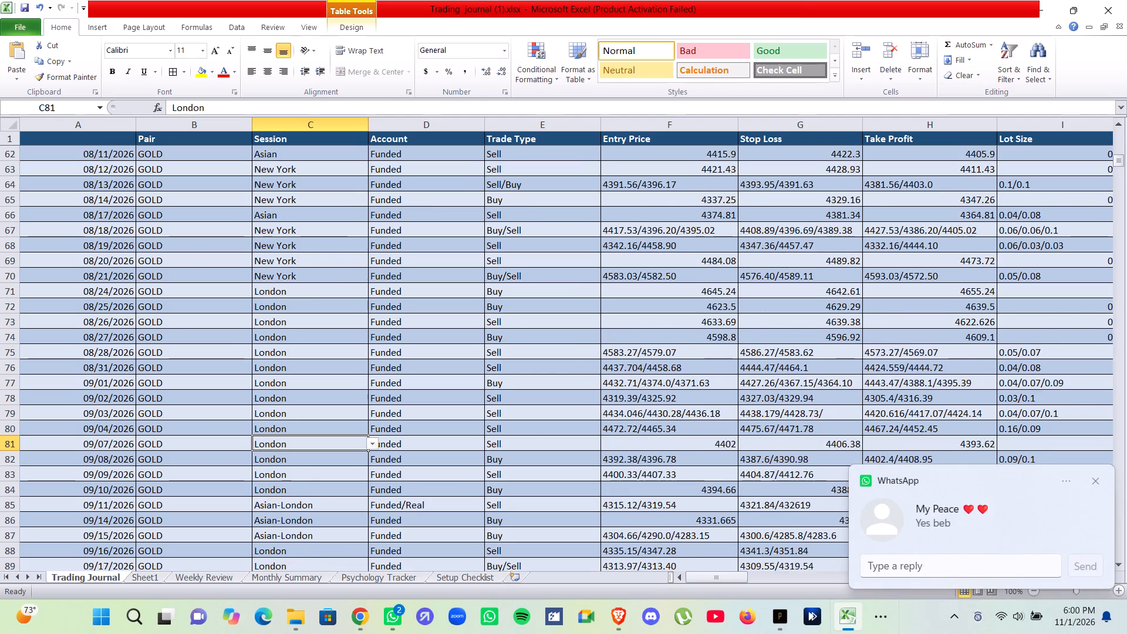
scroll(325, 474, "down", 1)
left_click(340, 460)
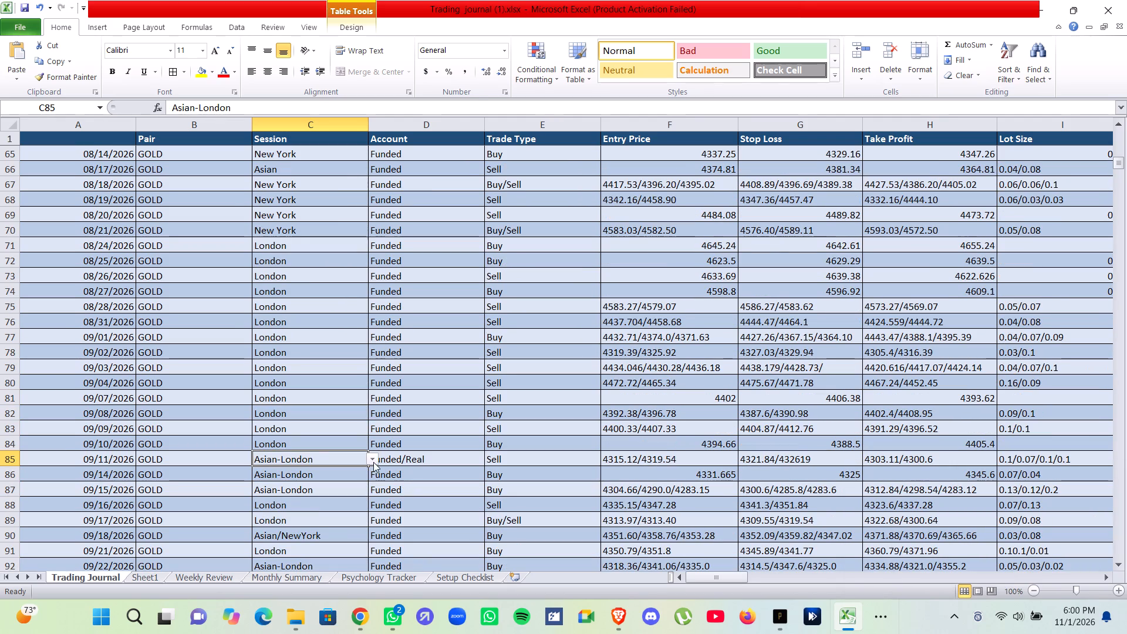
left_click(373, 462)
left_click(333, 483)
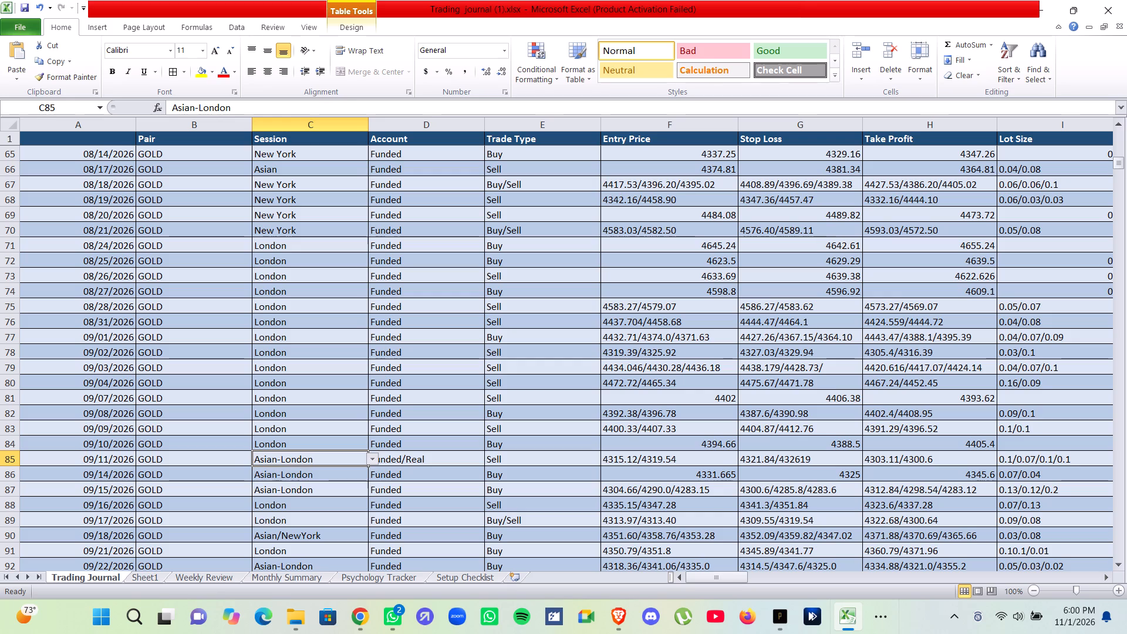
left_click(350, 476)
left_click(371, 476)
left_click(319, 493)
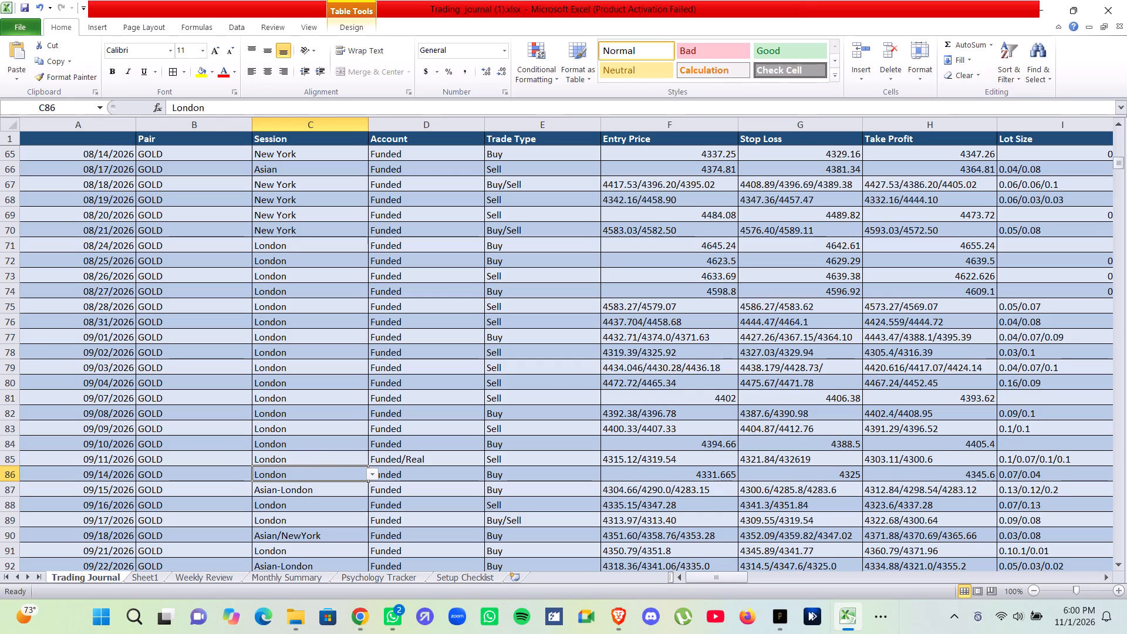
left_click(330, 489)
left_click(369, 489)
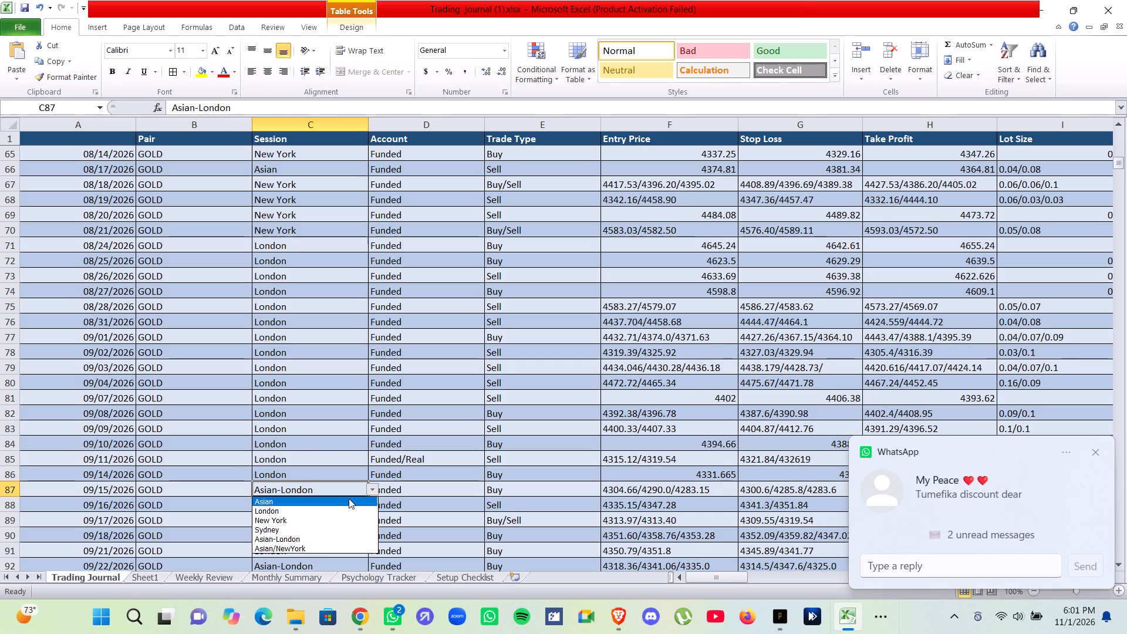
left_click(345, 508)
Set the Session in cell C90, dated 09/18/2026, to New York.
scroll(353, 482, "down", 1)
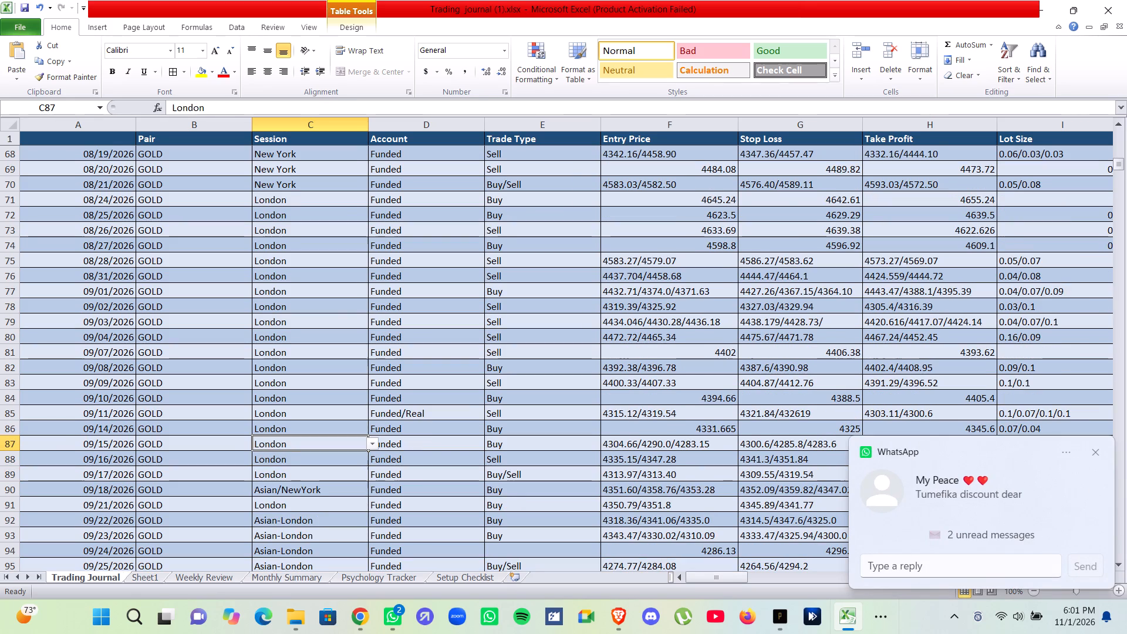
left_click(359, 492)
left_click(370, 492)
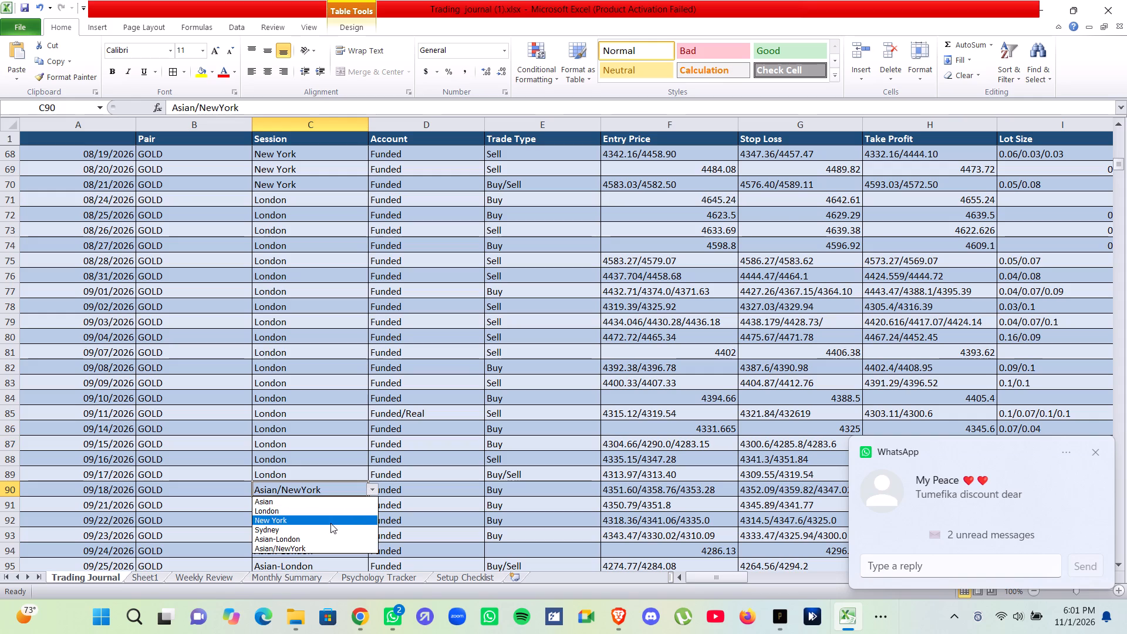
left_click(330, 521)
Set the Session in cells C92 and C93, dated 09/22/2026 and 09/23/2026, to Asian.
scroll(340, 500, "down", 1)
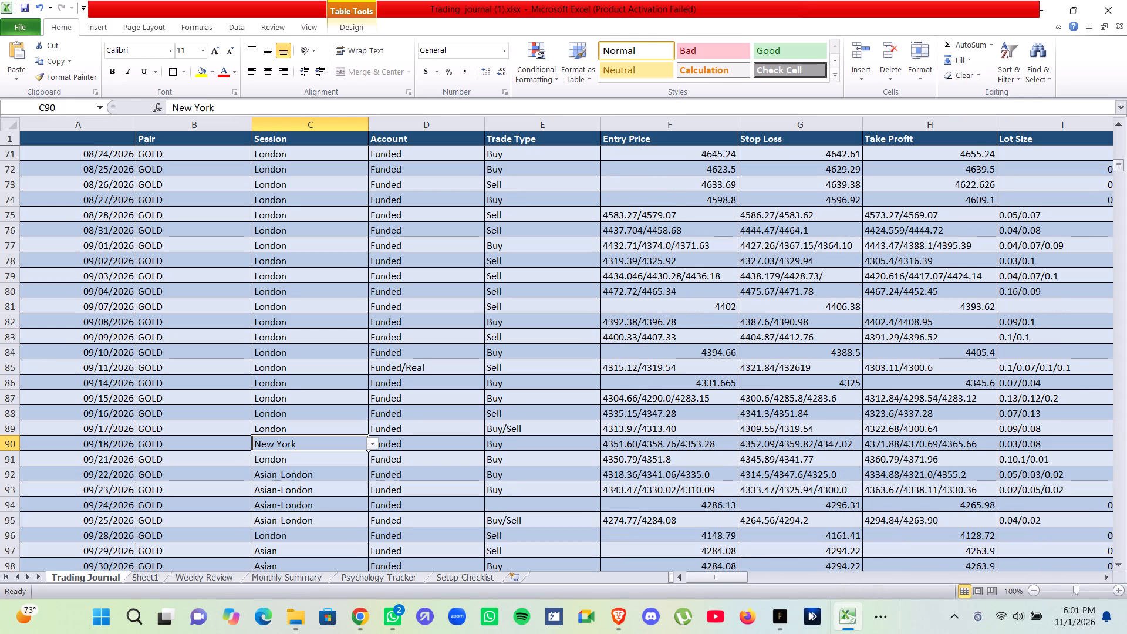
left_click(359, 477)
left_click(370, 477)
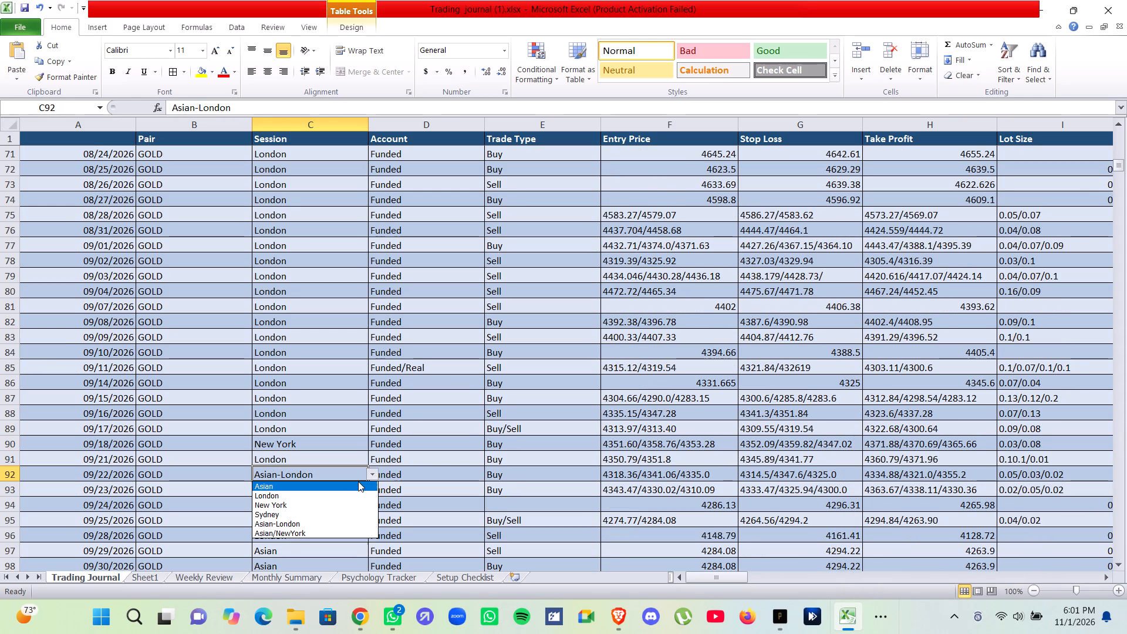
left_click(353, 484)
left_click(345, 493)
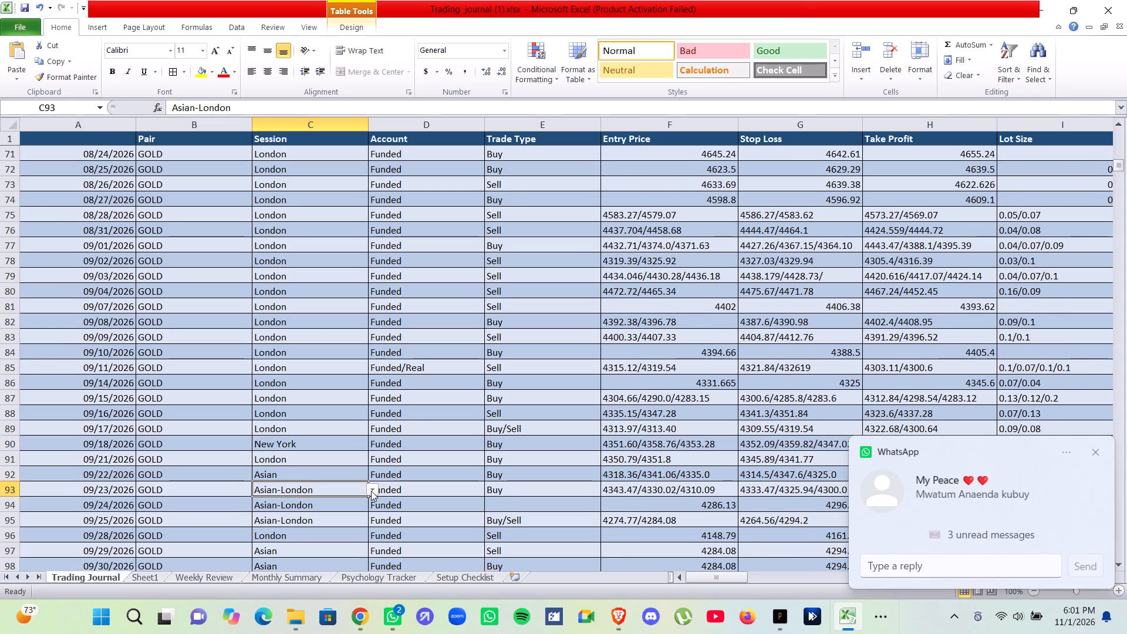
left_click(371, 491)
left_click(313, 500)
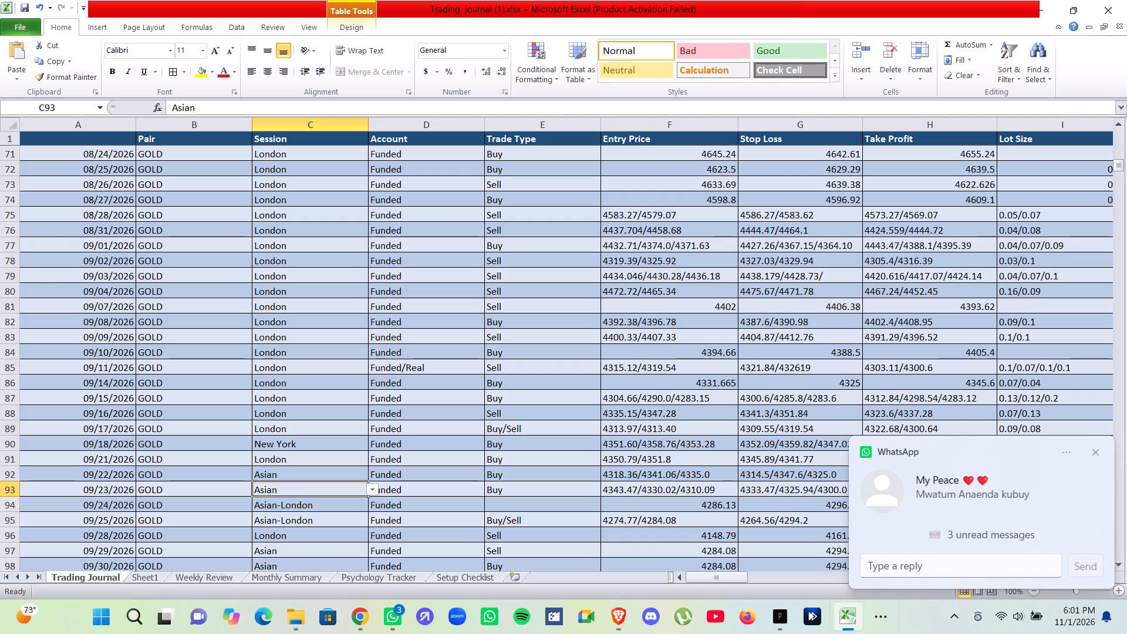
Set the Session in cells C94 and C95, dated 09/24/2026 and 09/25/2026, to London.
left_click(324, 503)
left_click(369, 505)
left_click(331, 528)
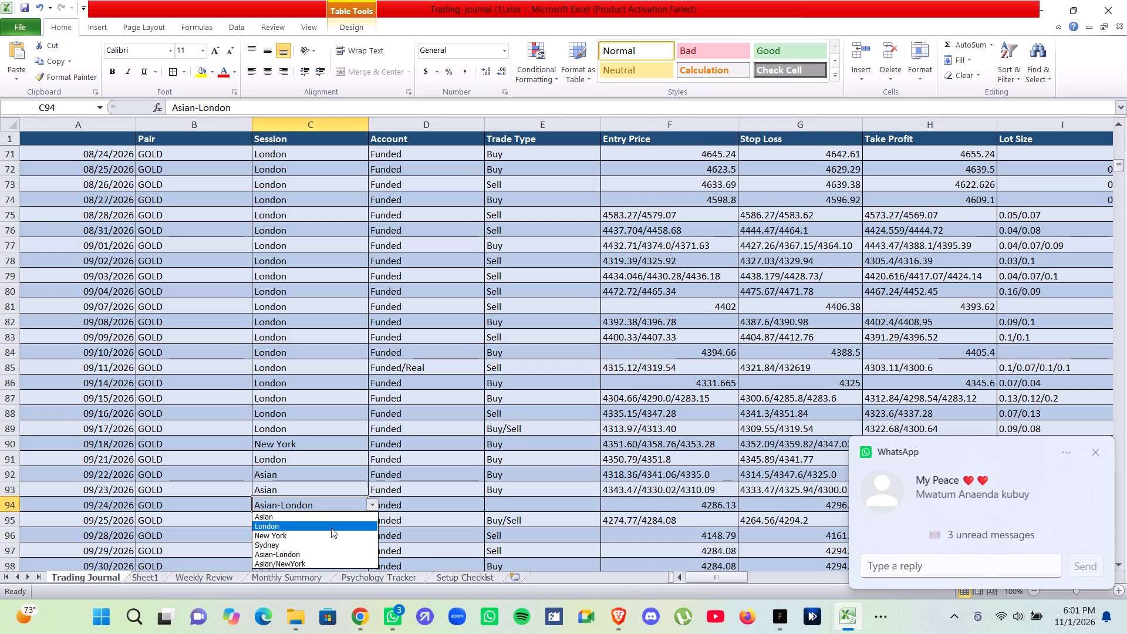
left_click(355, 520)
left_click(372, 520)
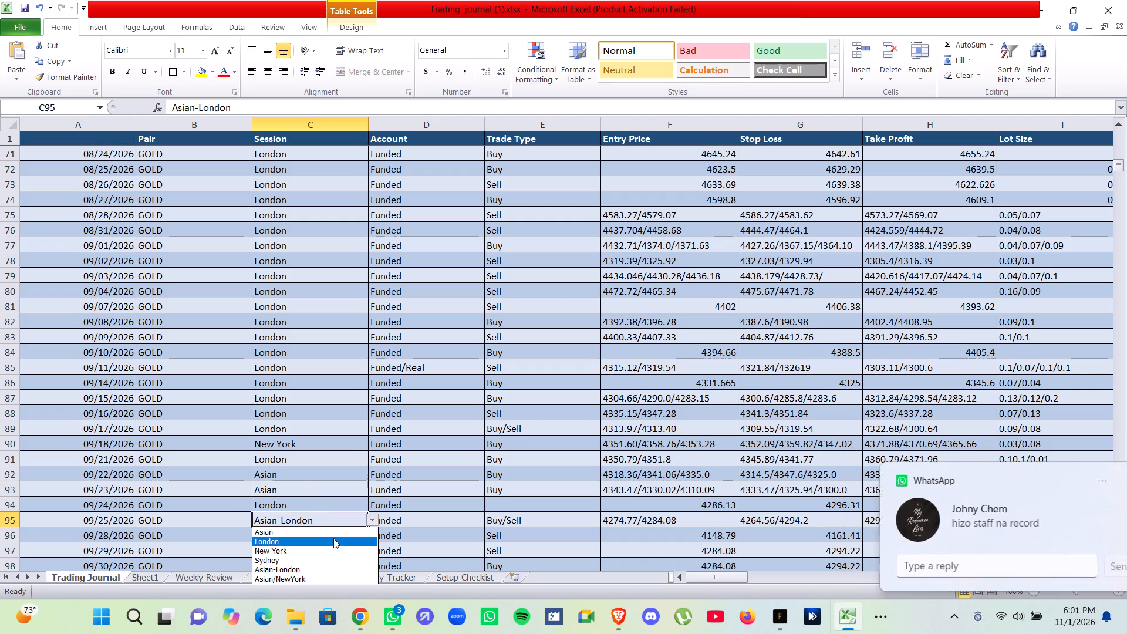
left_click(333, 539)
Set the Session in cells C107 through C110, dated 10/13/2026 to 10/16/2026, to London.
scroll(333, 460, "down", 3)
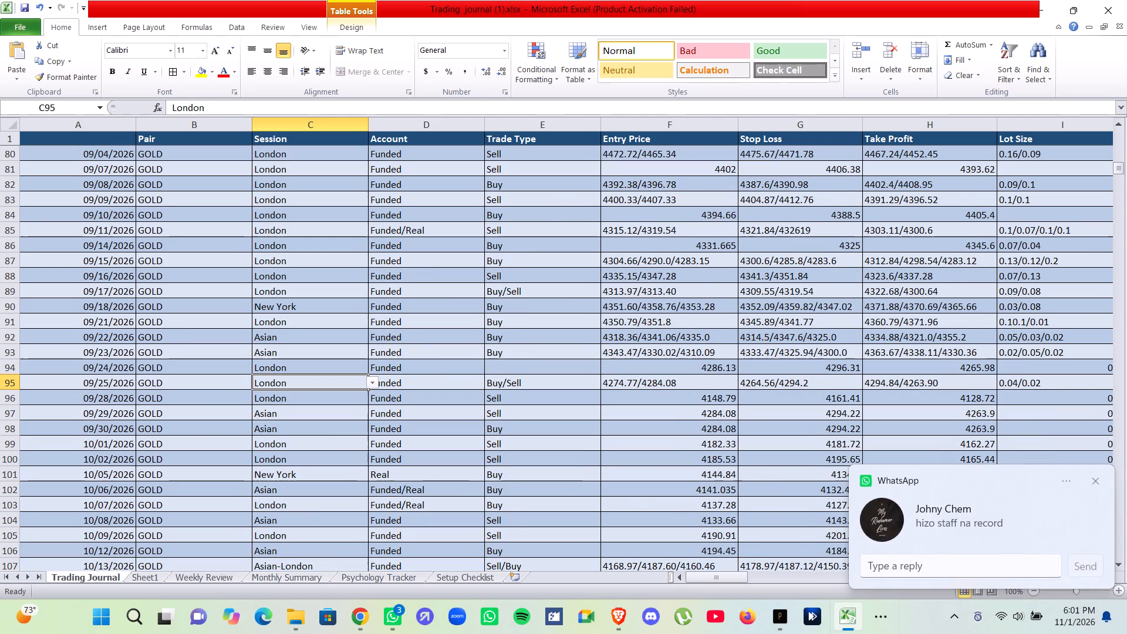
scroll(333, 460, "down", 2)
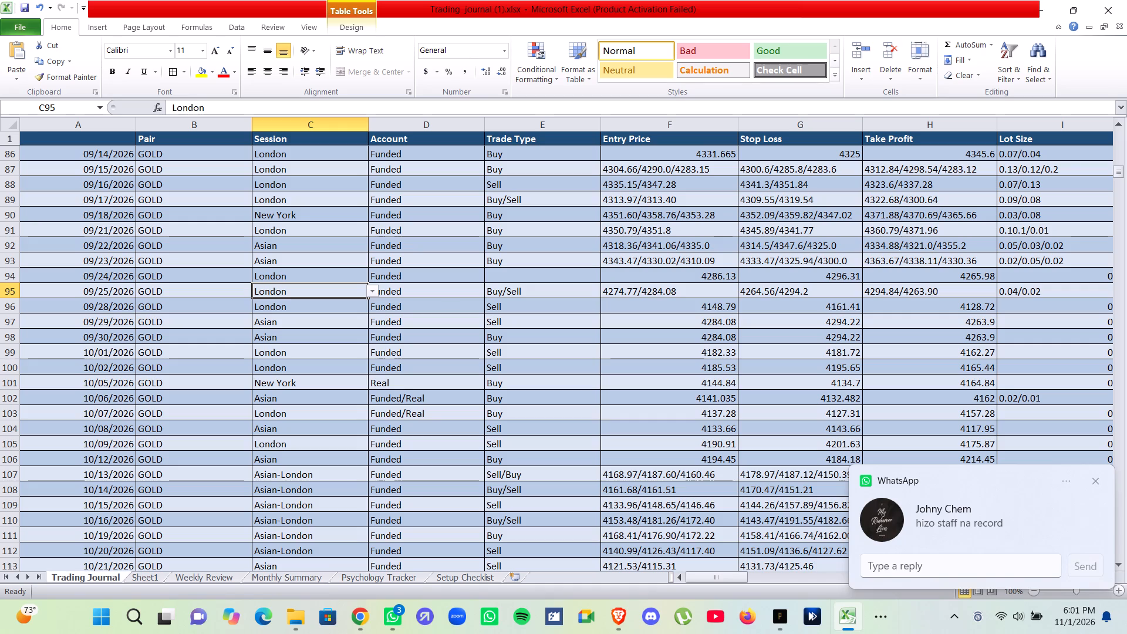
left_click(340, 474)
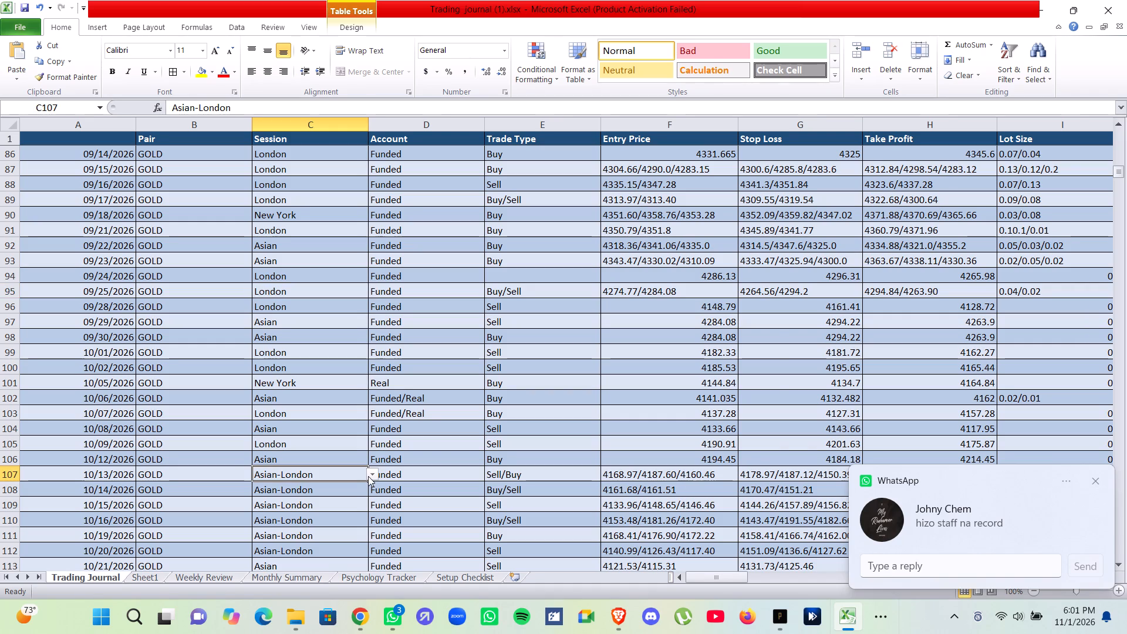
left_click(368, 476)
left_click(344, 494)
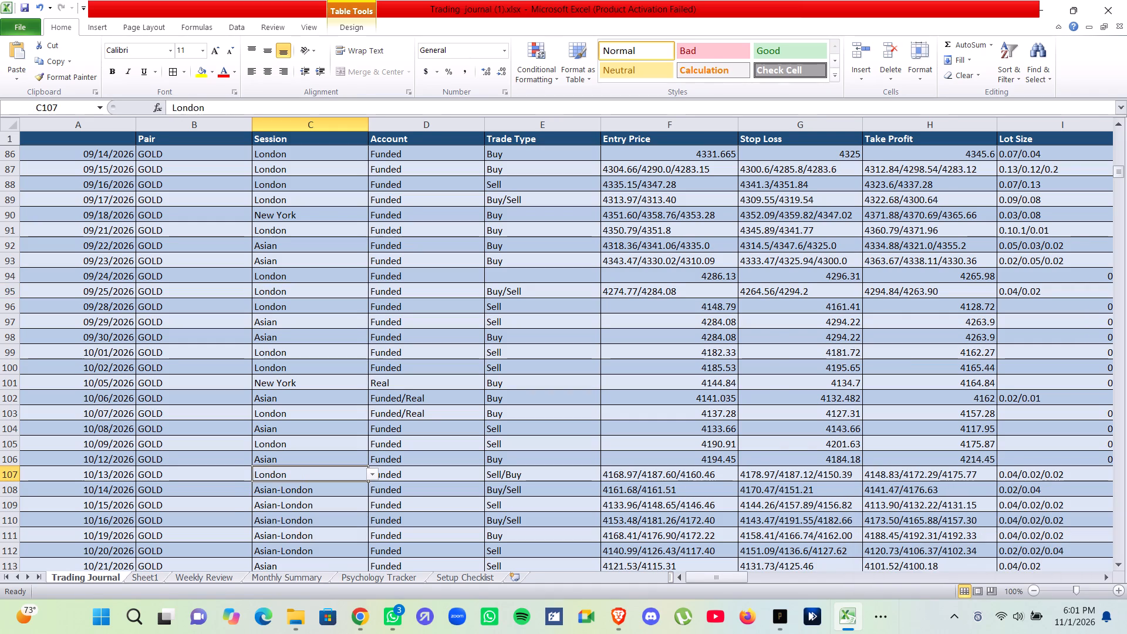
left_click(354, 489)
left_click(367, 490)
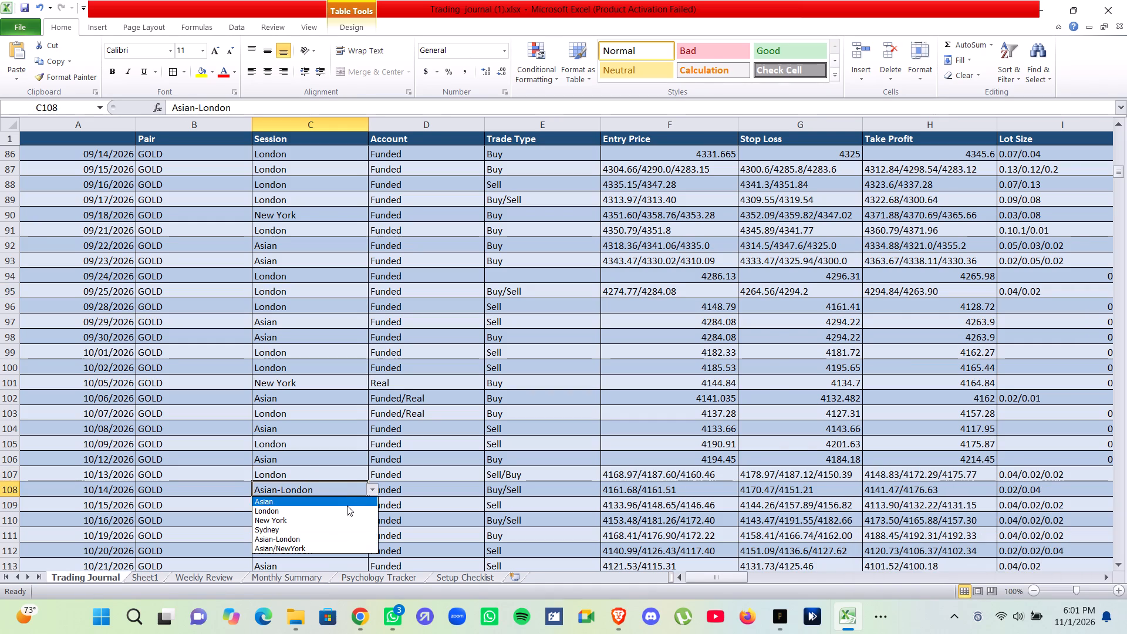
left_click(342, 511)
left_click(348, 510)
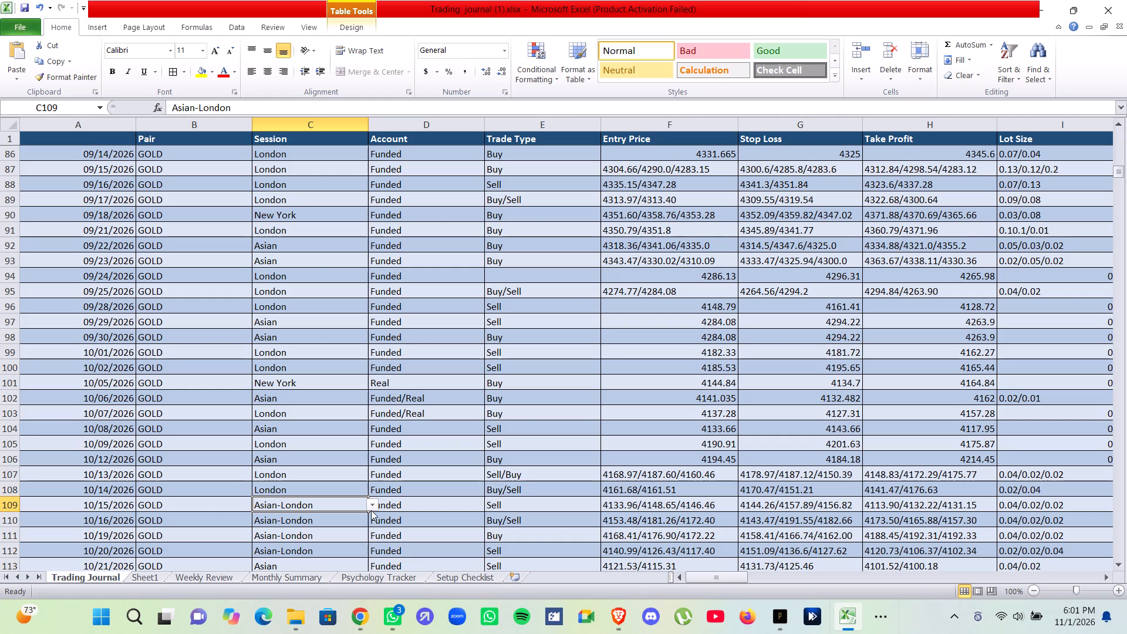
left_click(374, 502)
left_click(349, 524)
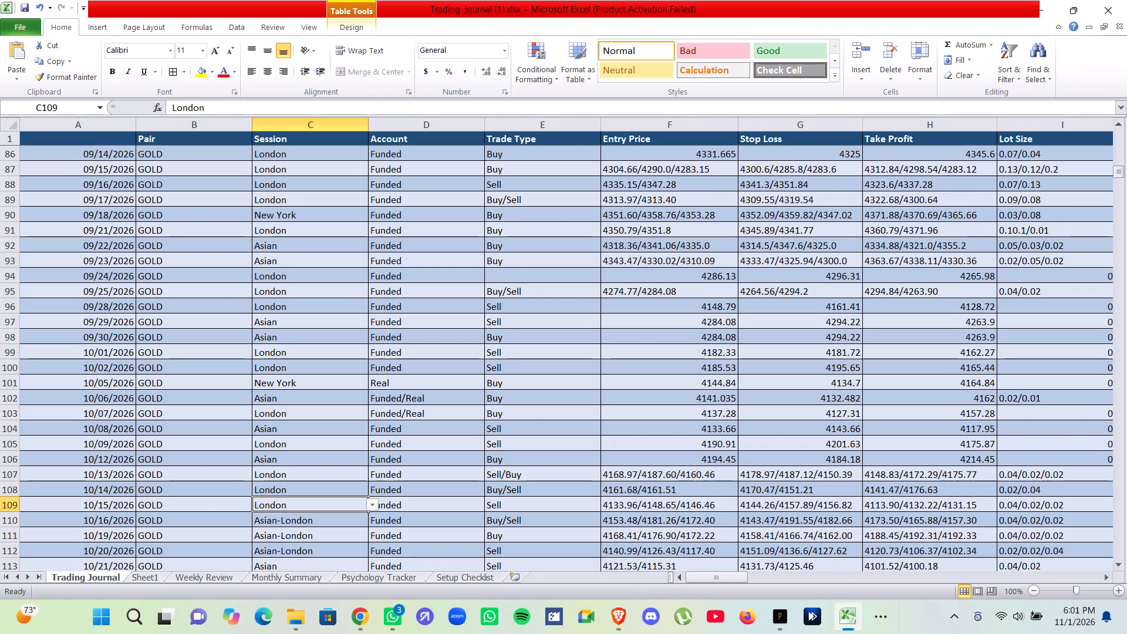
scroll(342, 470, "down", 2)
left_click(346, 433)
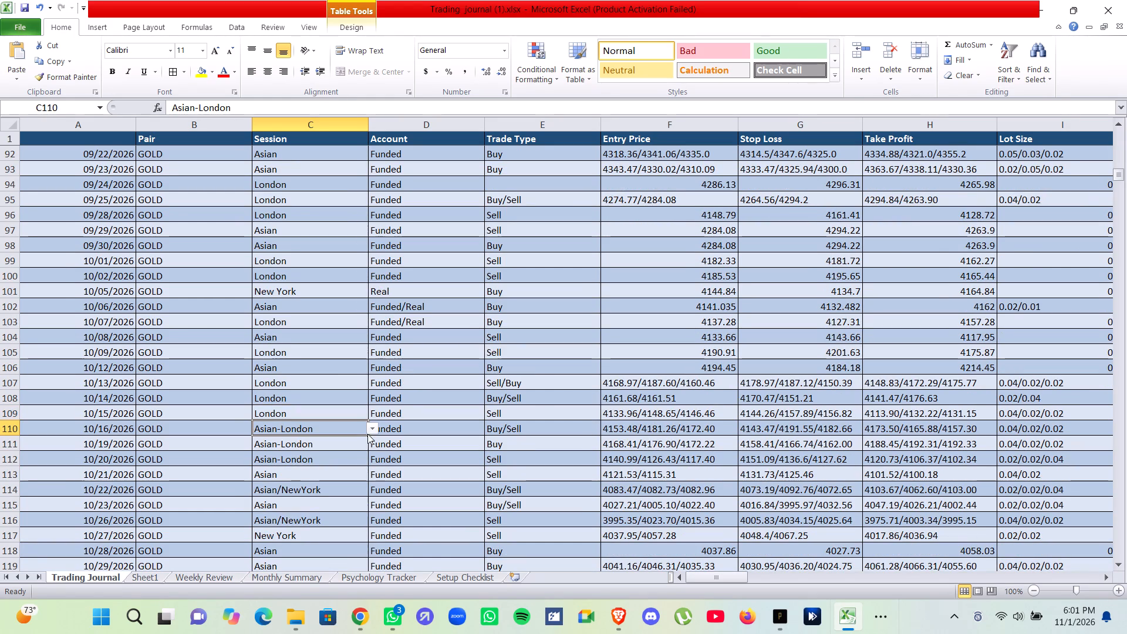
left_click(372, 427)
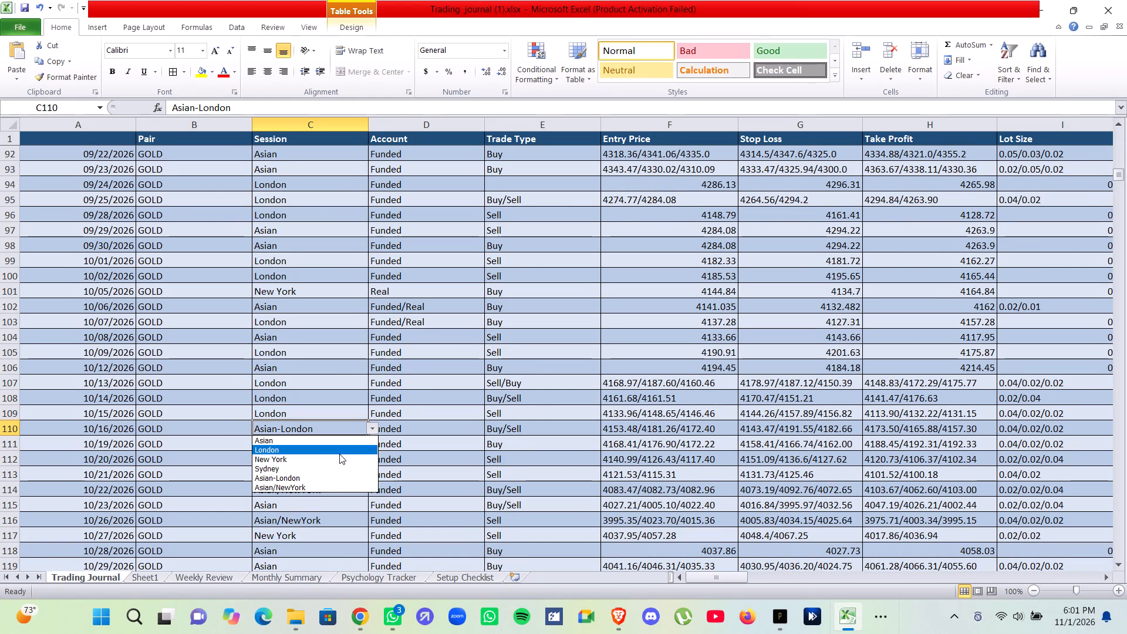
left_click(339, 454)
Set the Session in cells C110 to C113, dated 10/16/2026 to 10/21/2026, to London.
left_click(353, 448)
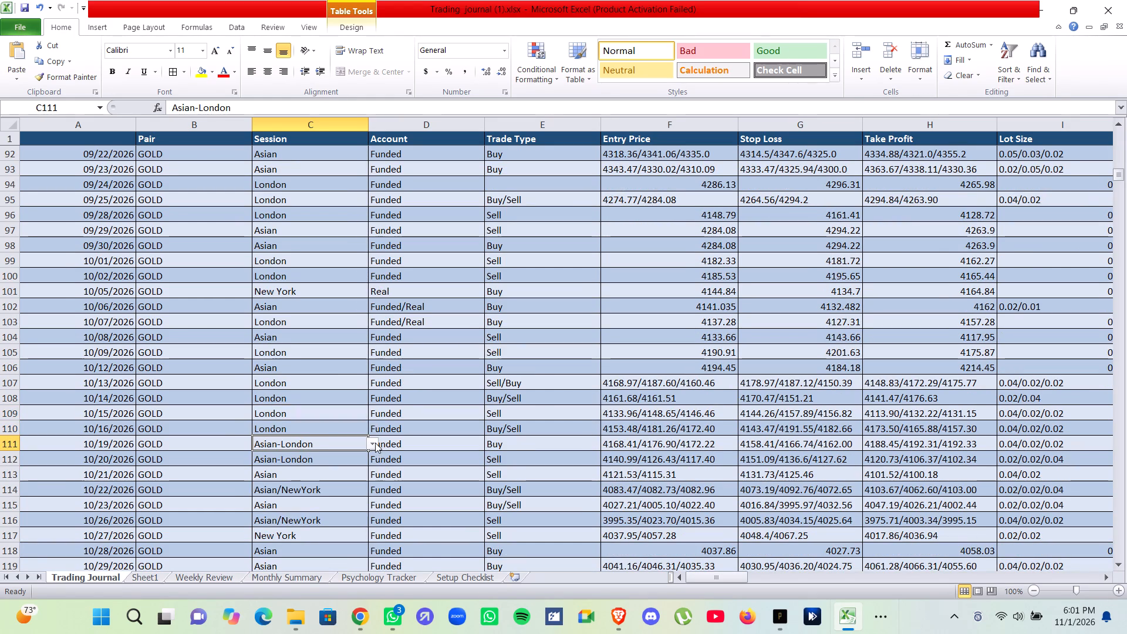
left_click(375, 443)
left_click(328, 468)
left_click(335, 458)
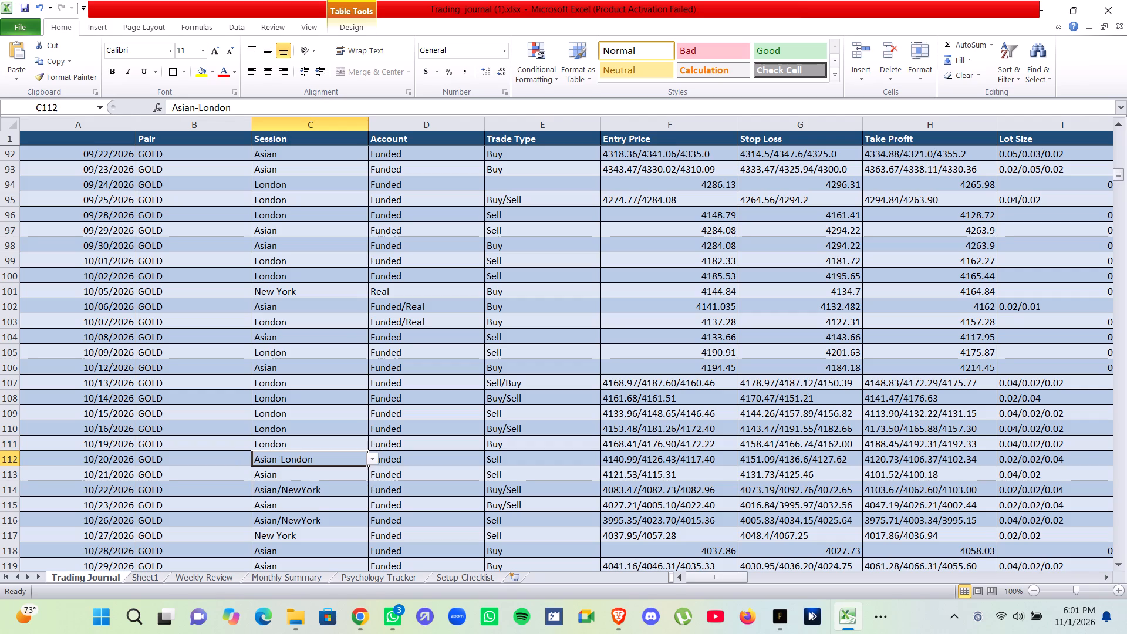
left_click(369, 460)
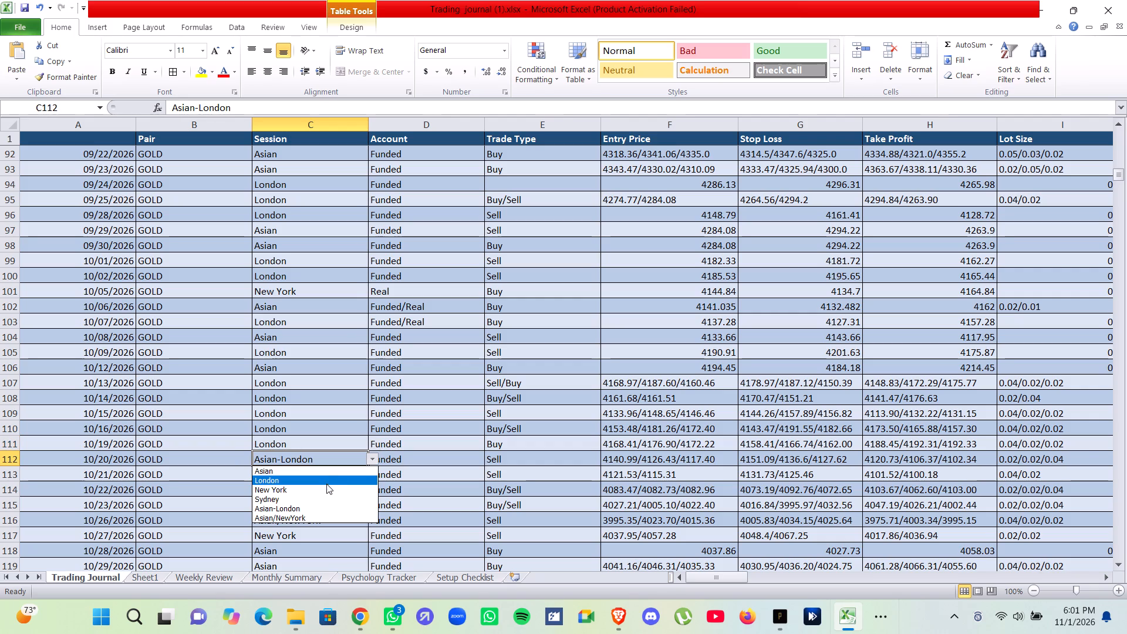
left_click(326, 484)
left_click(336, 480)
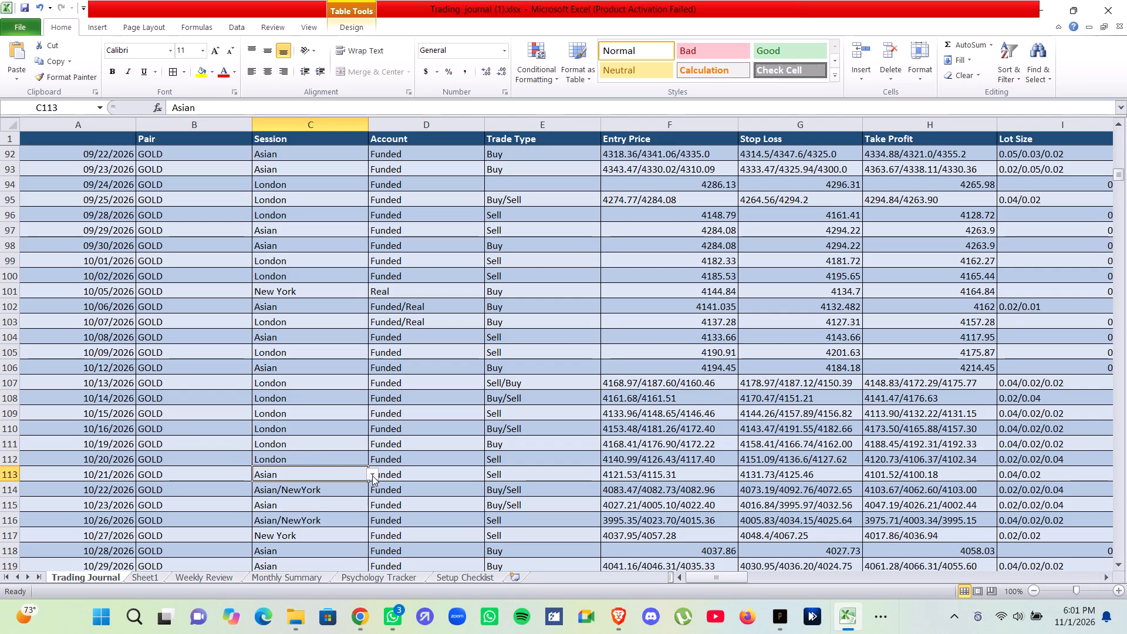
left_click(372, 475)
left_click(326, 494)
Set the Session in cells C114, C115 and C116, dated 10/22/2026 to 10/26/2026, to London.
left_click(333, 493)
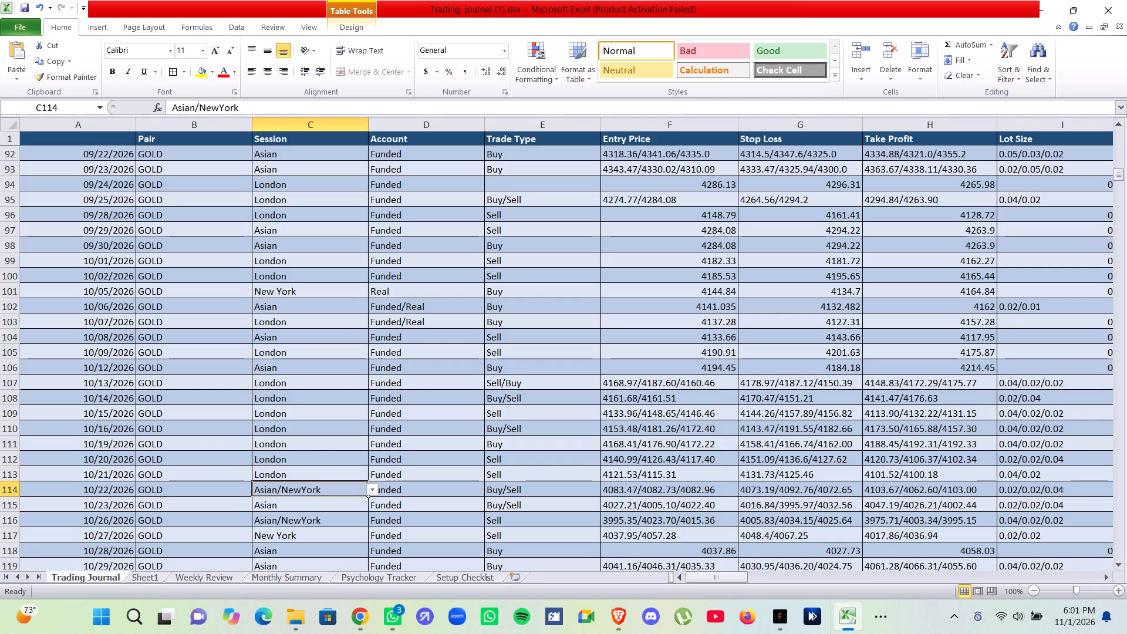
left_click(367, 488)
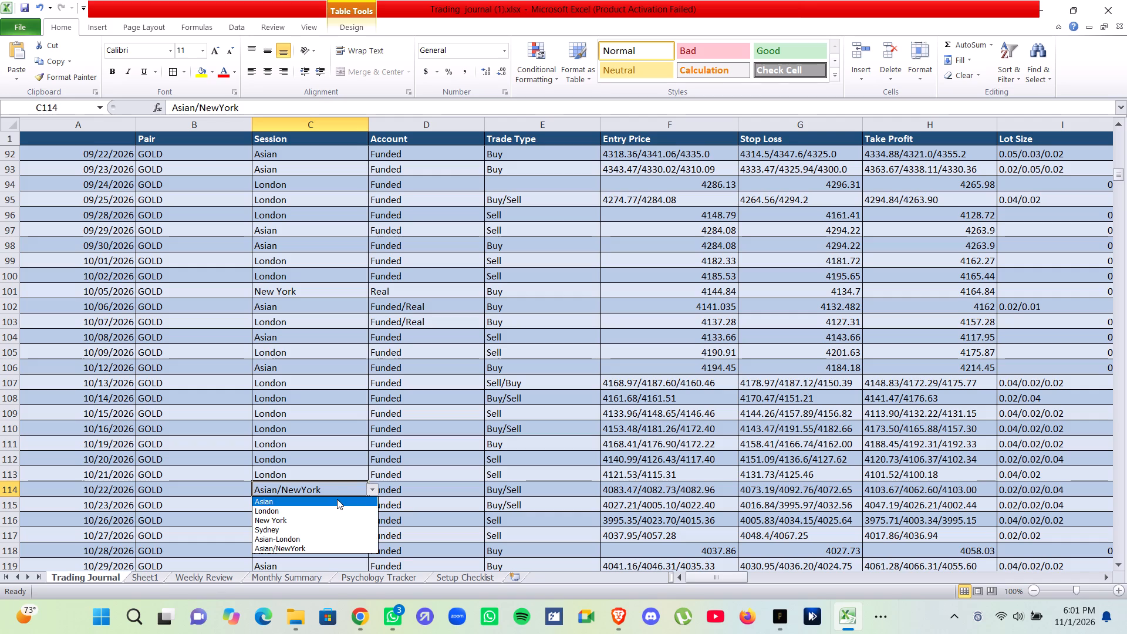
left_click(334, 508)
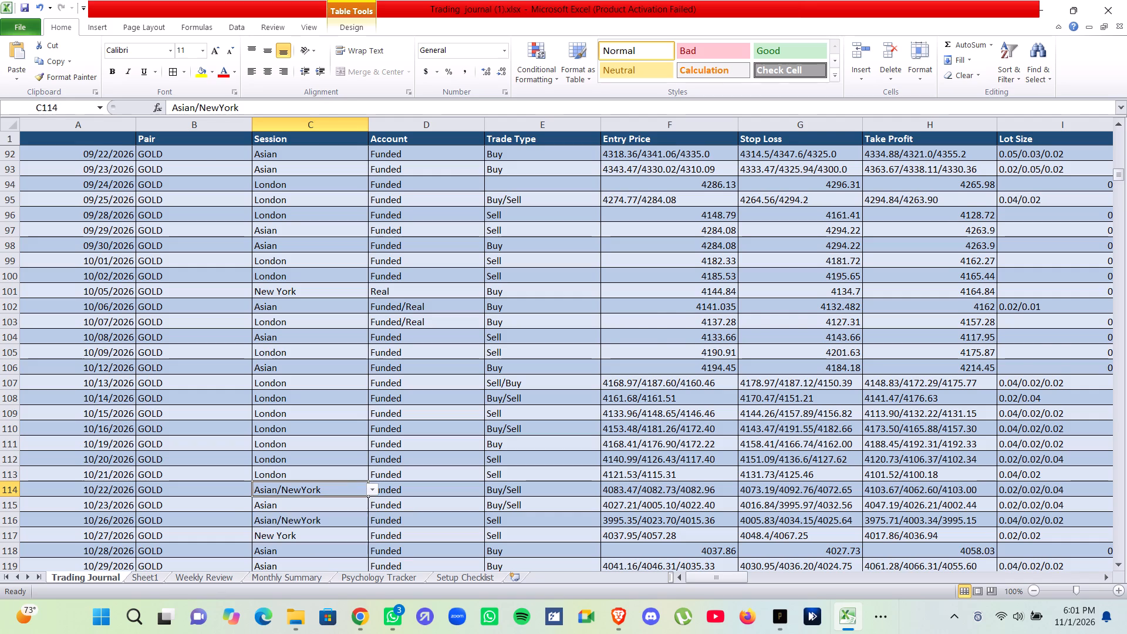
scroll(320, 454, "down", 1)
left_click(347, 457)
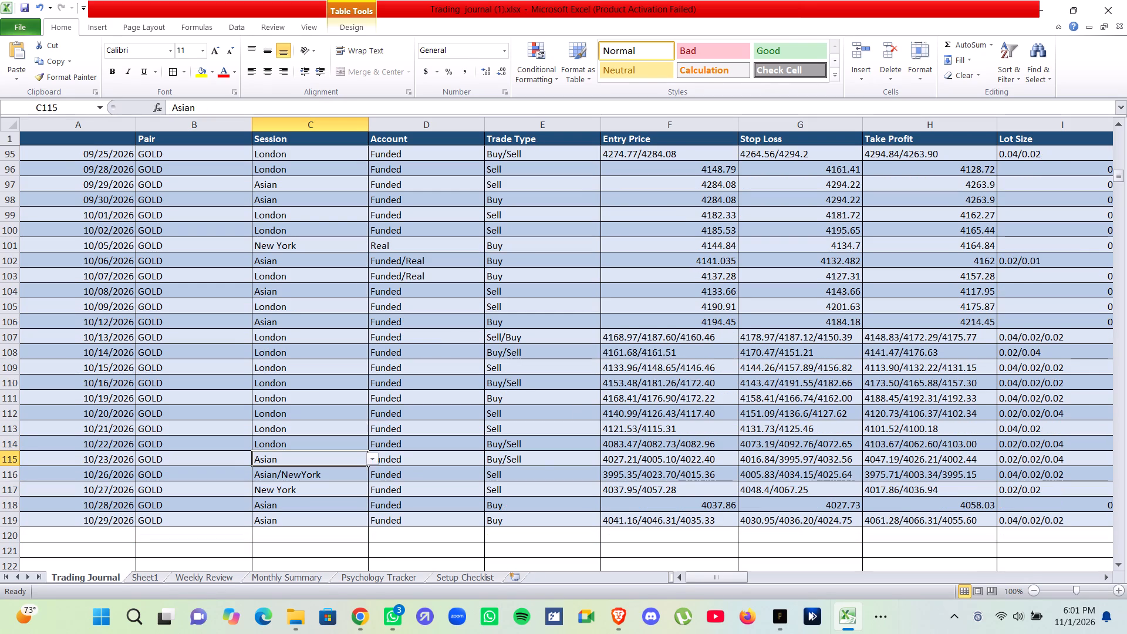
left_click(373, 462)
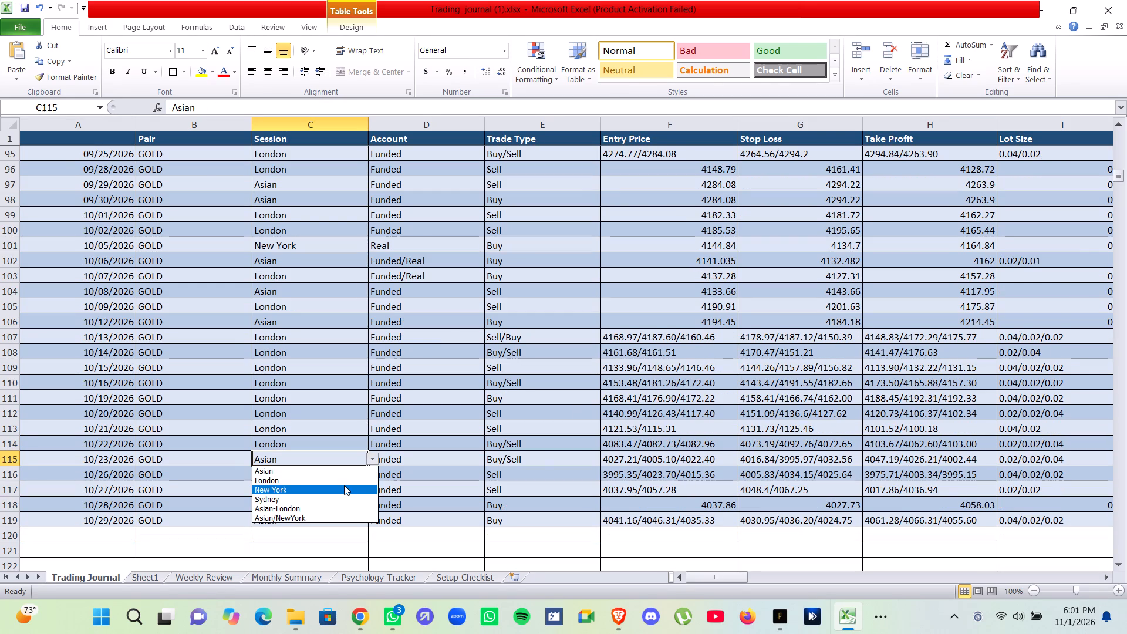
left_click(348, 478)
left_click(355, 474)
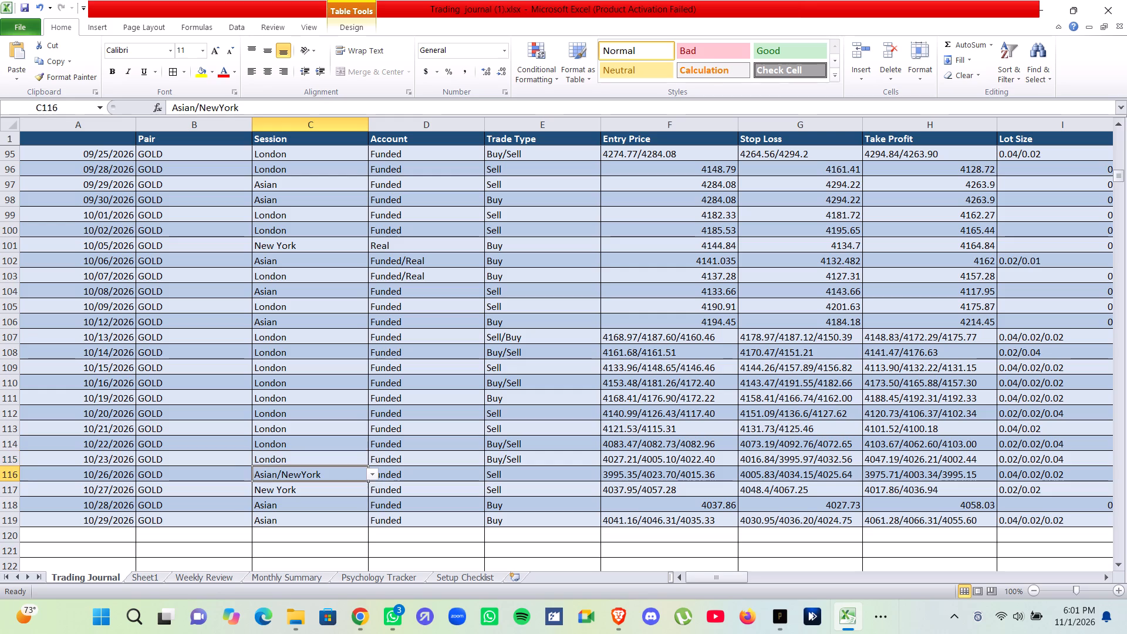
left_click(368, 476)
left_click(344, 494)
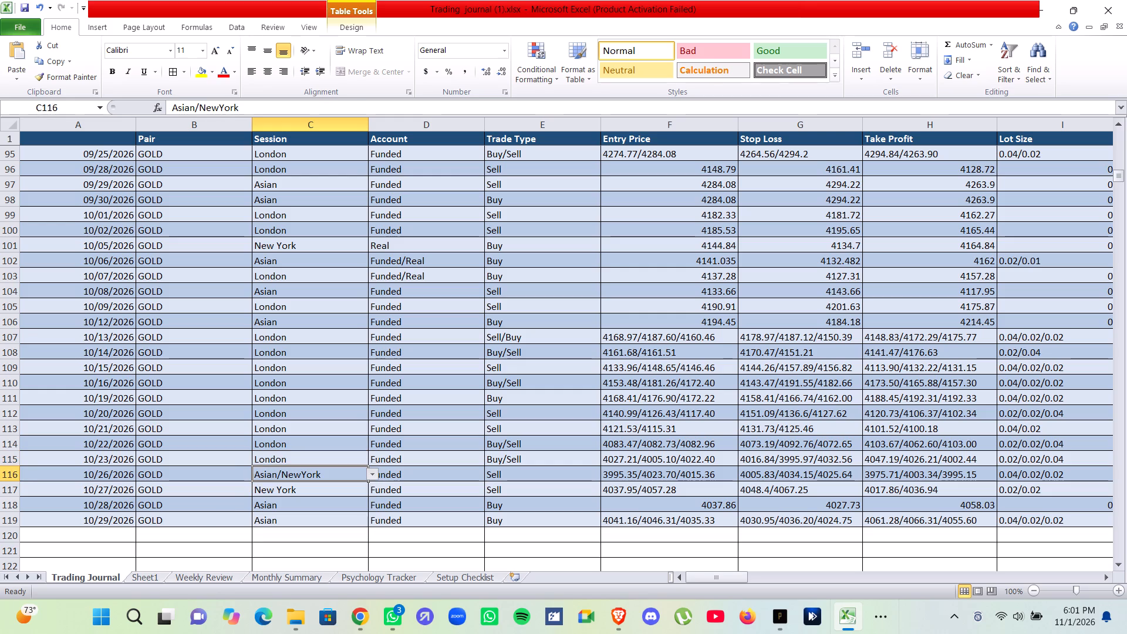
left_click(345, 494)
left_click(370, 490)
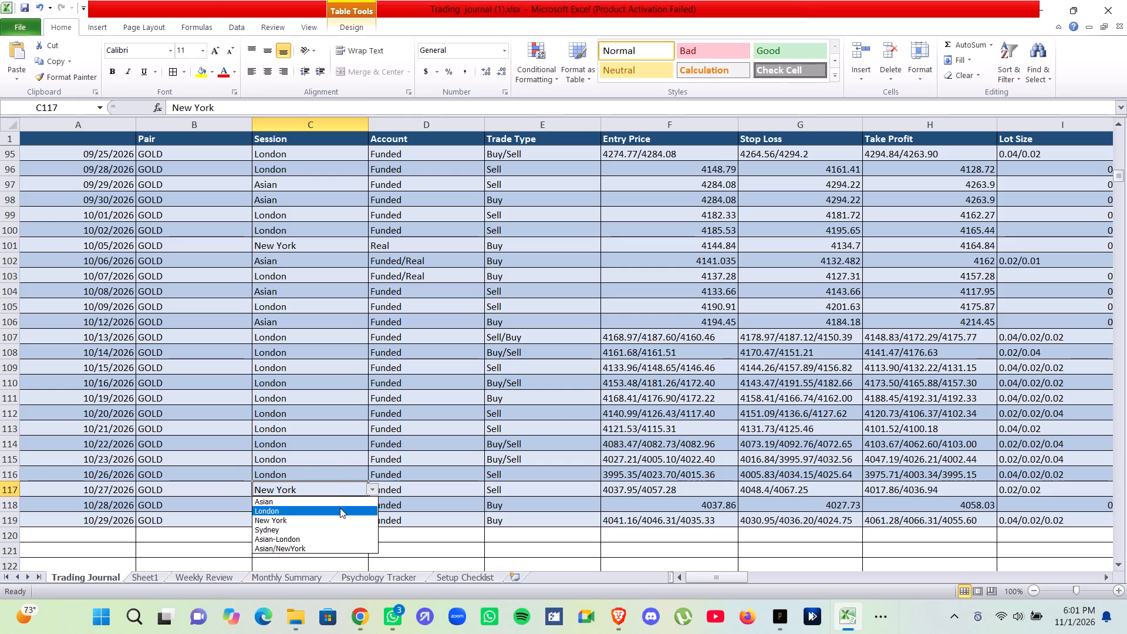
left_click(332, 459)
Set the Account in cell D6, dated 5/19/2026, to Funded.
scroll(350, 430, "up", 7)
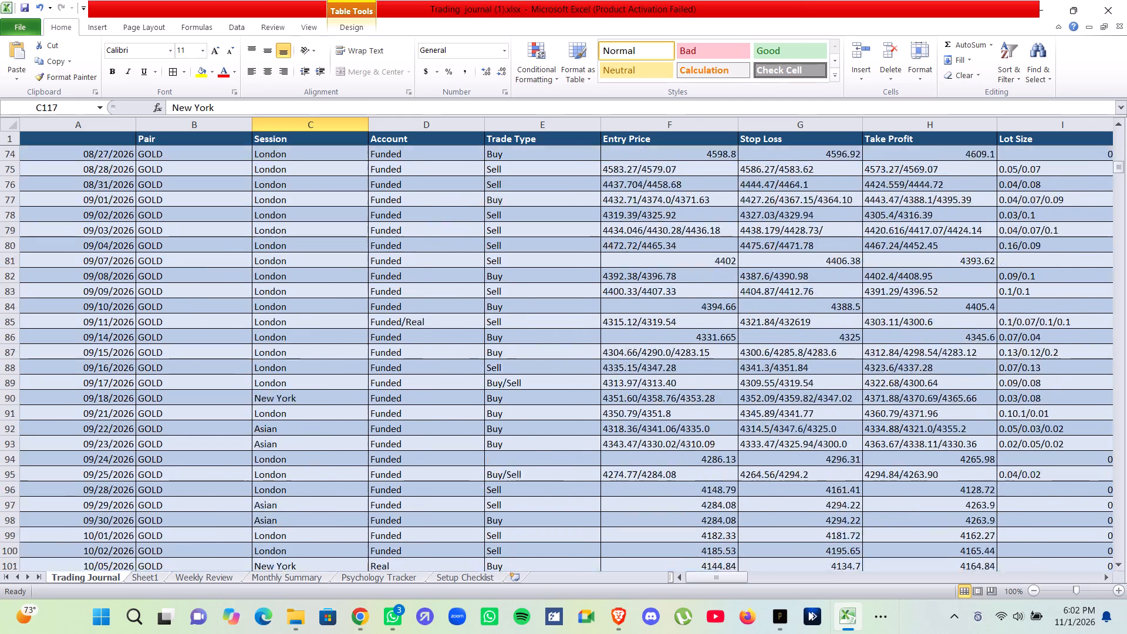
scroll(349, 430, "up", 18)
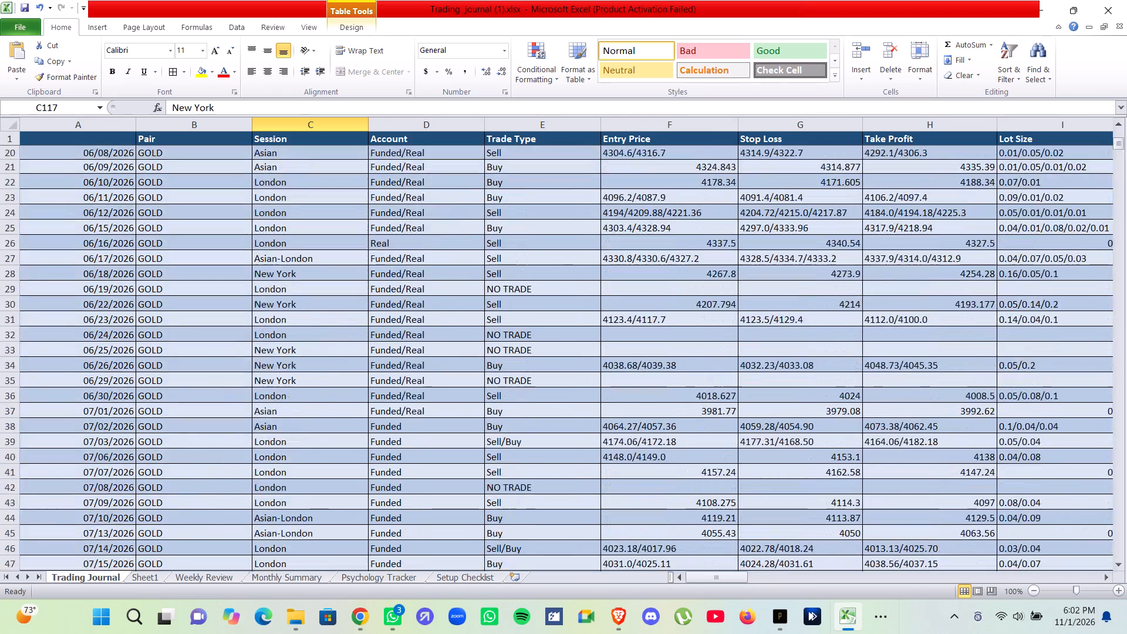
scroll(343, 423, "up", 4)
scroll(429, 328, "up", 4)
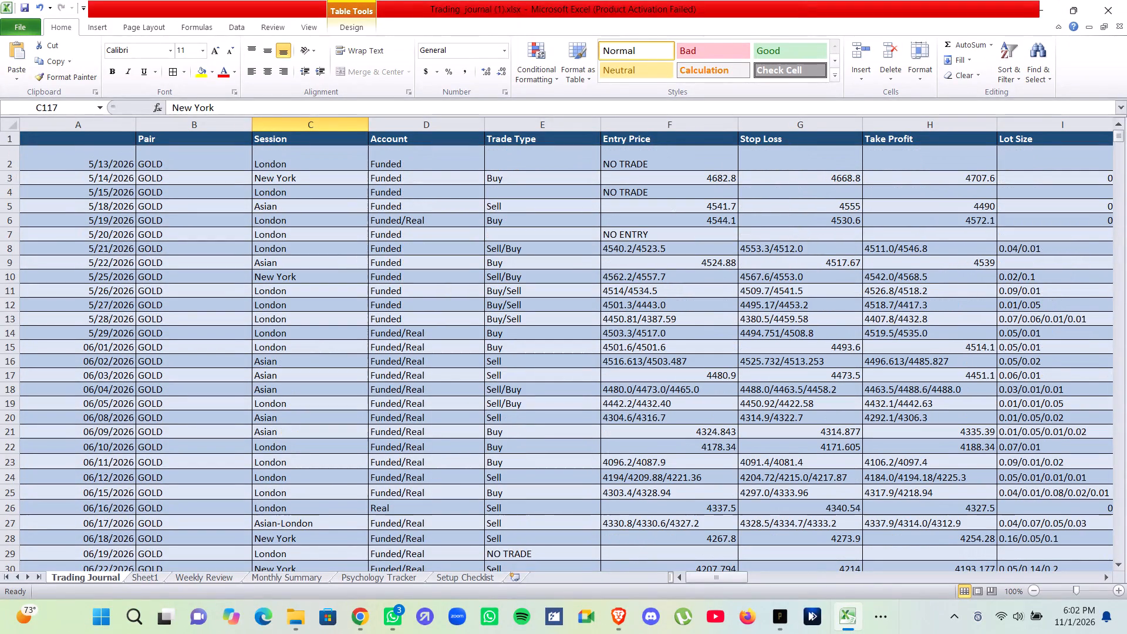
scroll(428, 330, "up", 5)
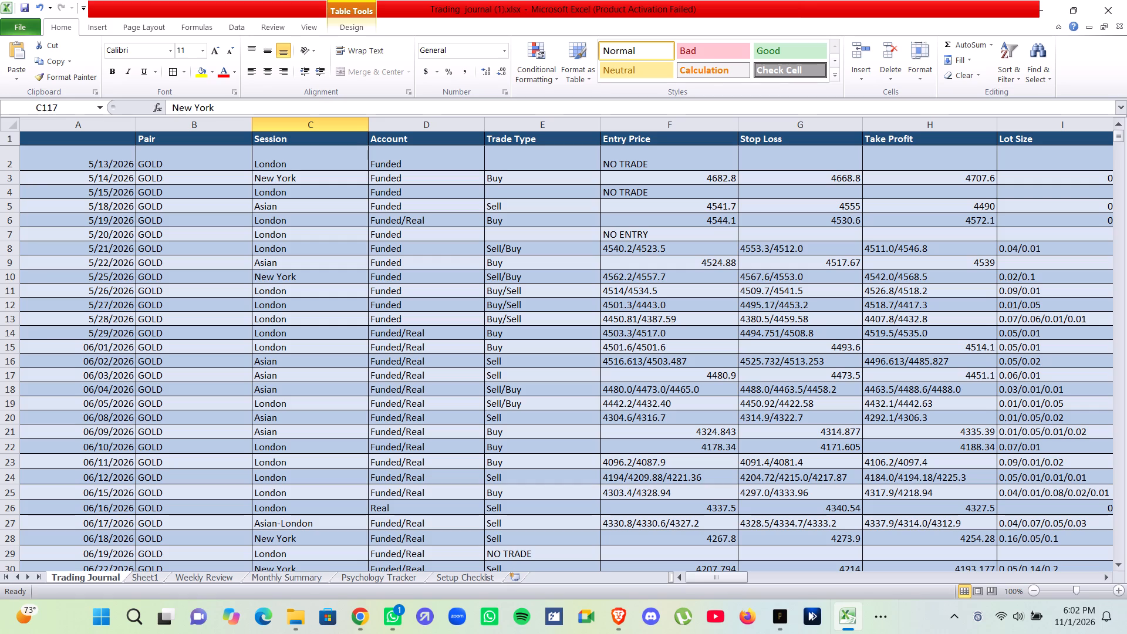
left_click(445, 222)
left_click(484, 222)
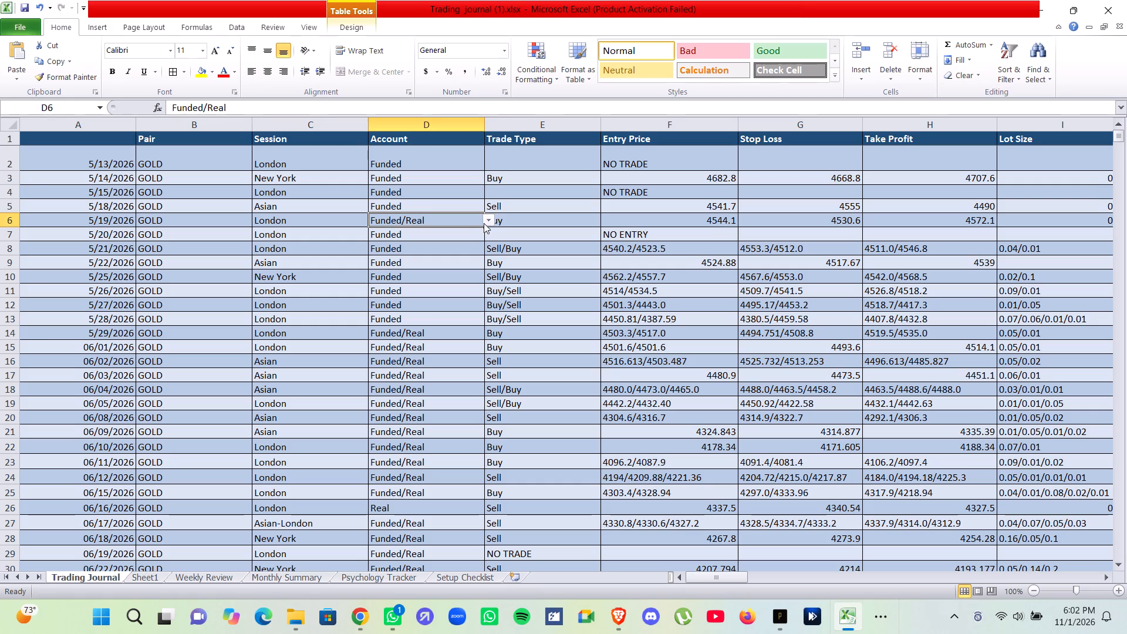
left_click(463, 250)
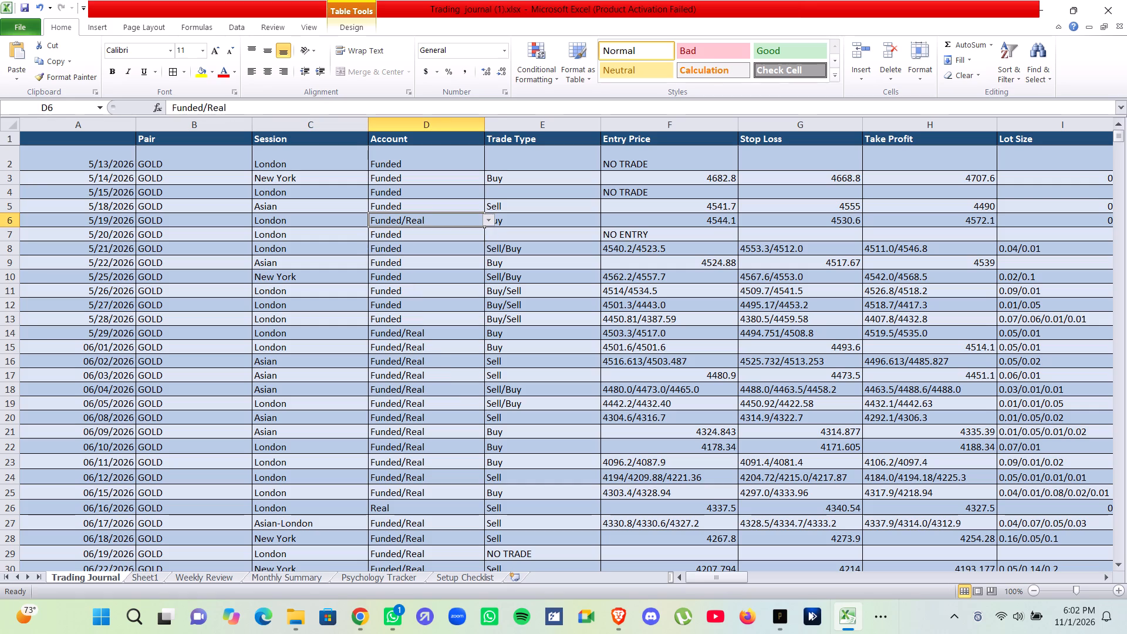
Set the Account in cells D14 to D17, dated 5/29/2026 to 06/03/2026, to Funded.
left_click(477, 336)
left_click(489, 331)
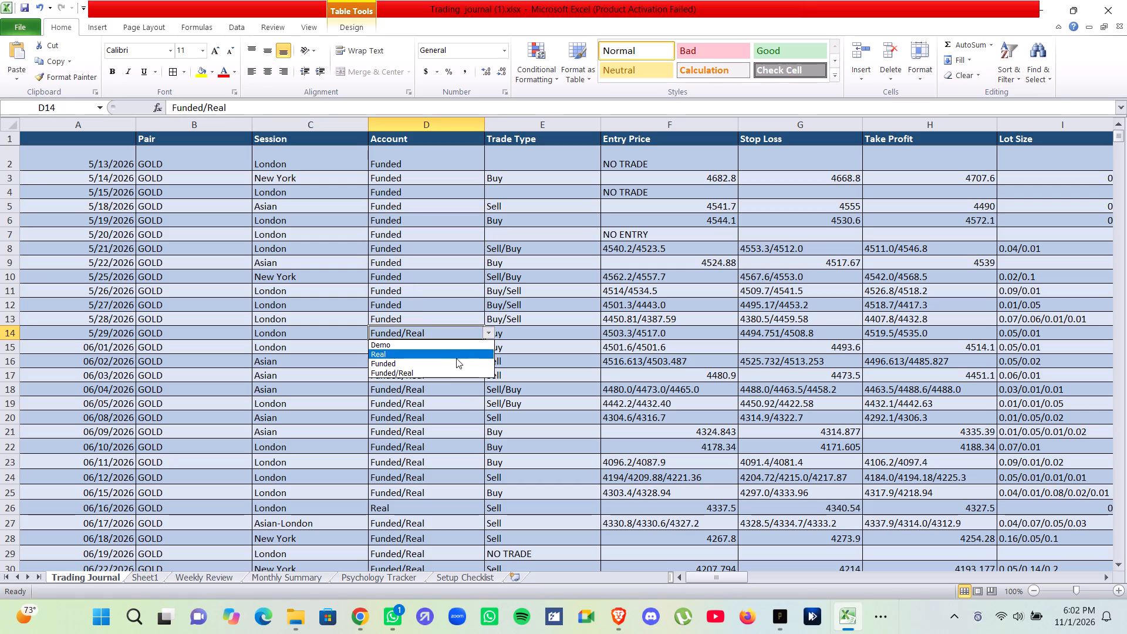
left_click(457, 361)
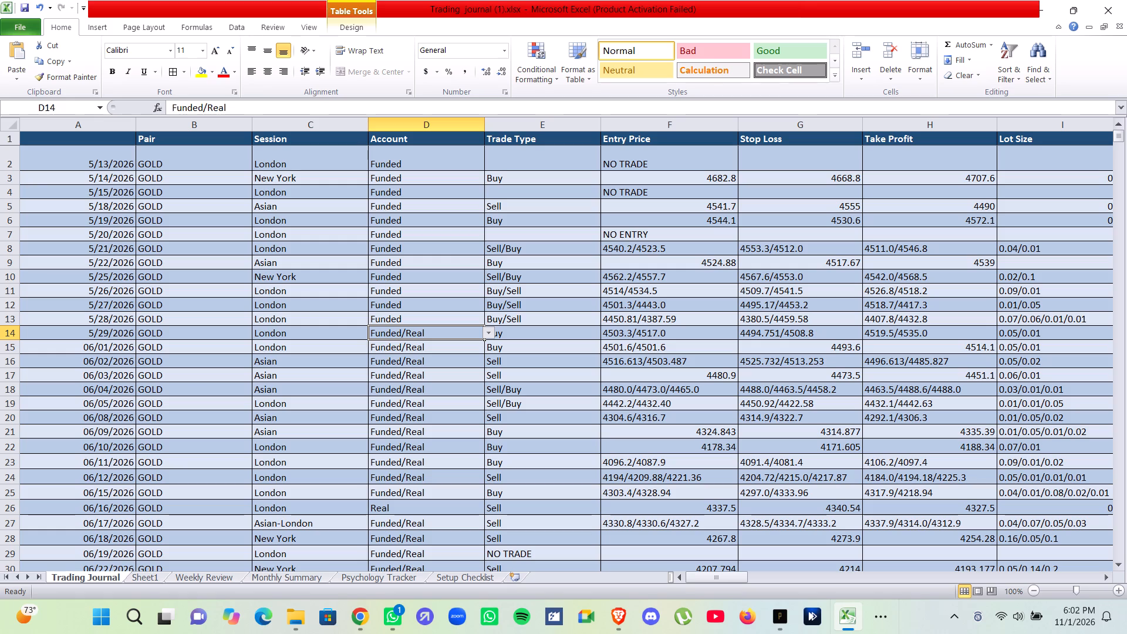
left_click(473, 348)
left_click(484, 348)
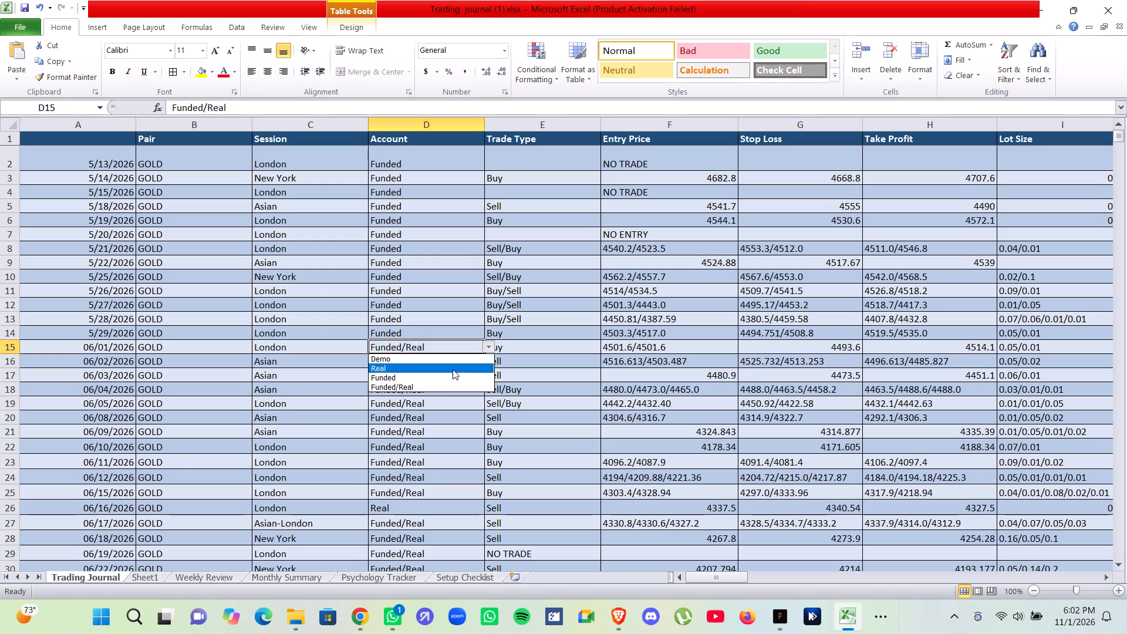
left_click(452, 375)
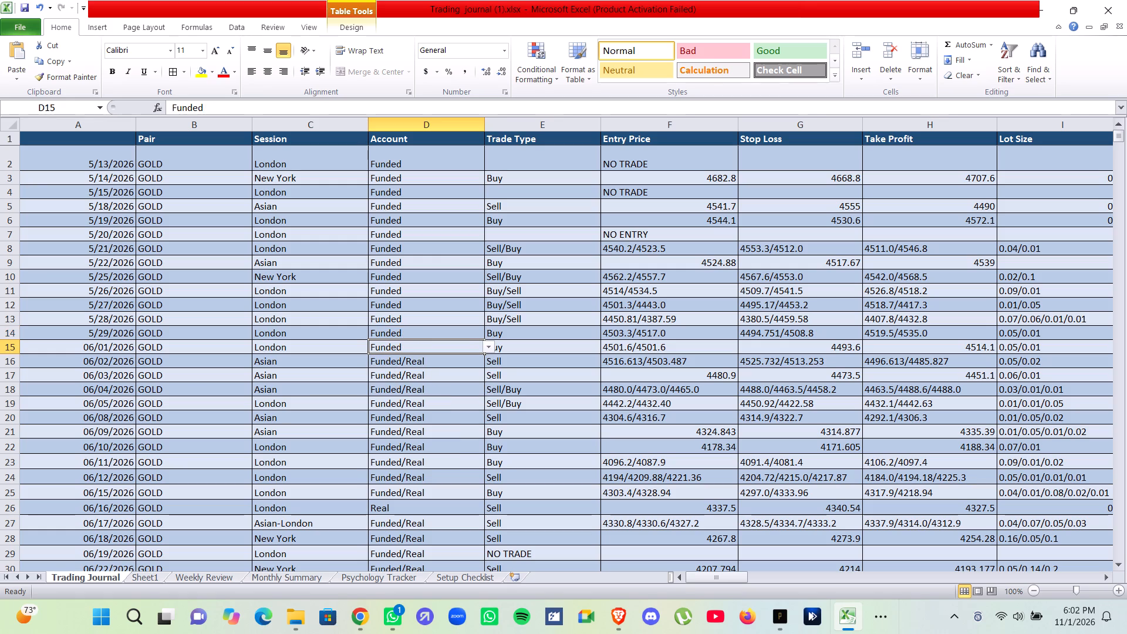
left_click(462, 362)
left_click(486, 362)
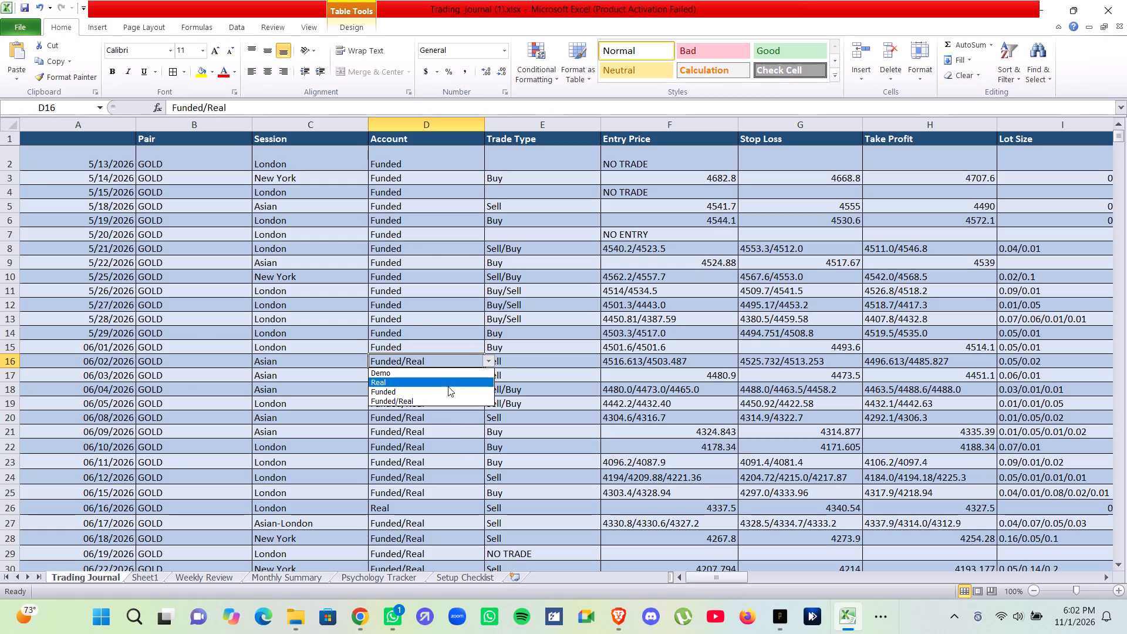
left_click(448, 389)
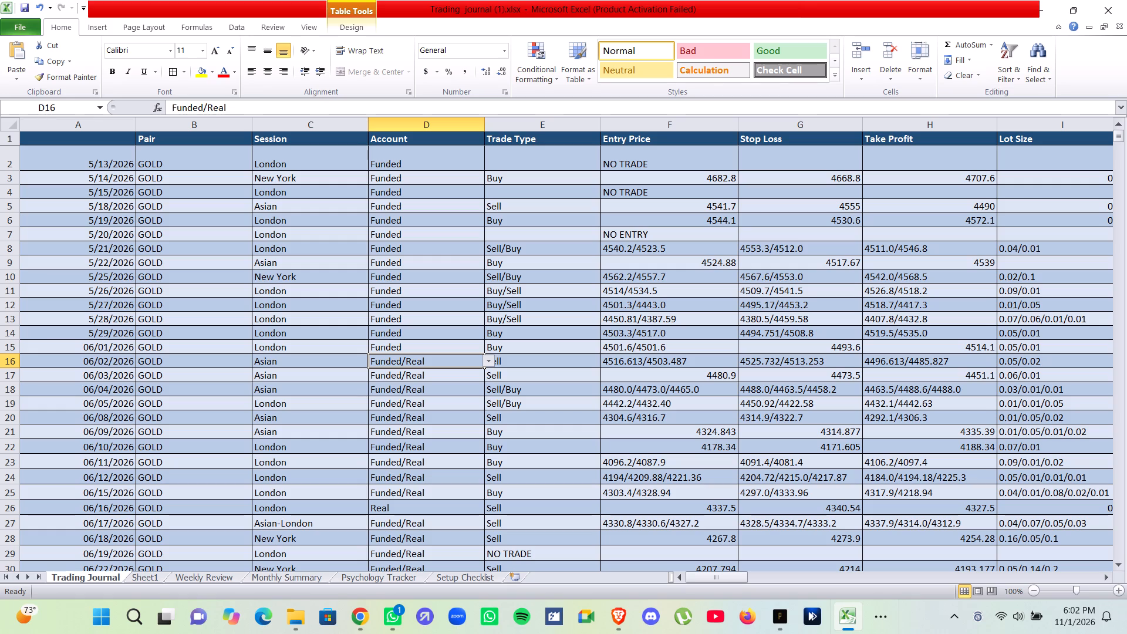
left_click(459, 374)
left_click(482, 376)
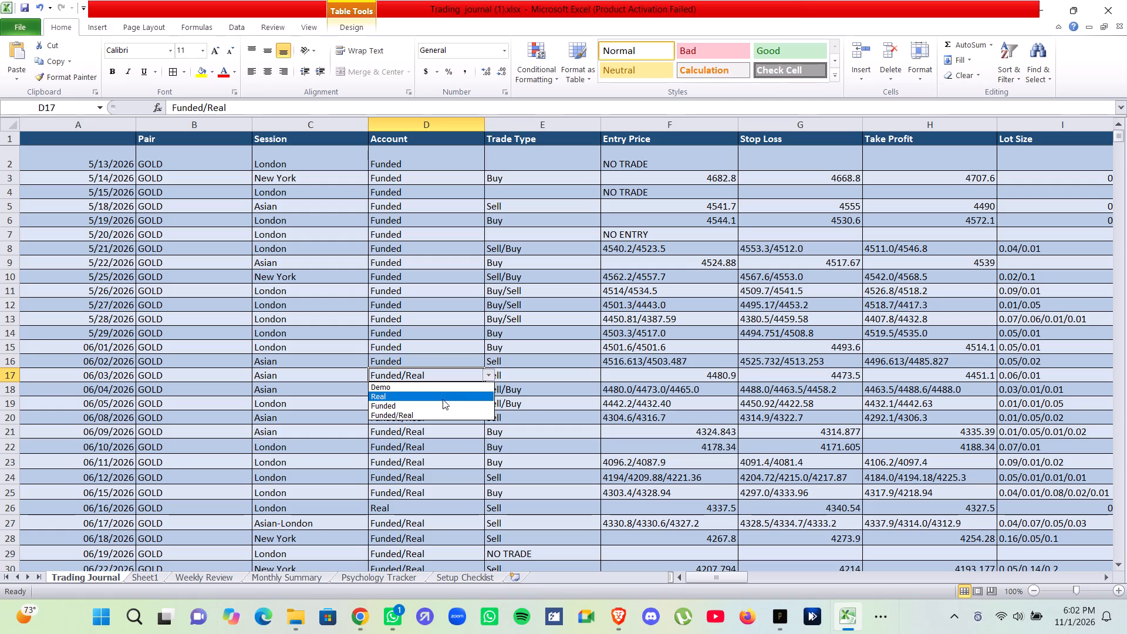
Set the Account in cells D17 to D21, dated 06/03/2026 to 06/09/2026, to Funded.
left_click(444, 402)
left_click(468, 395)
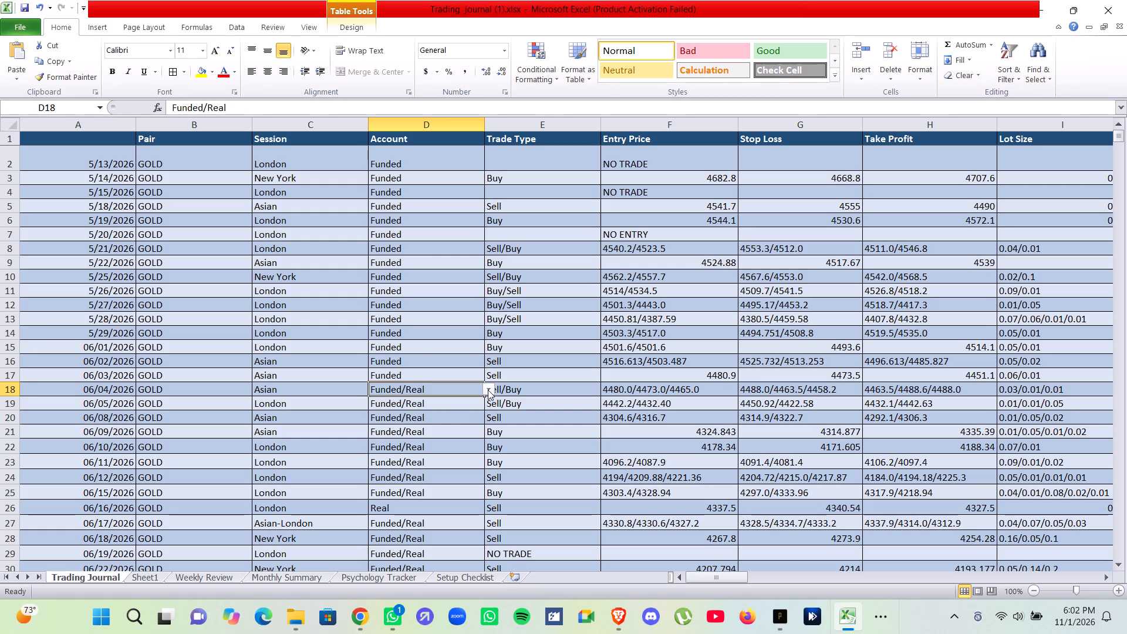
left_click(488, 390)
left_click(454, 416)
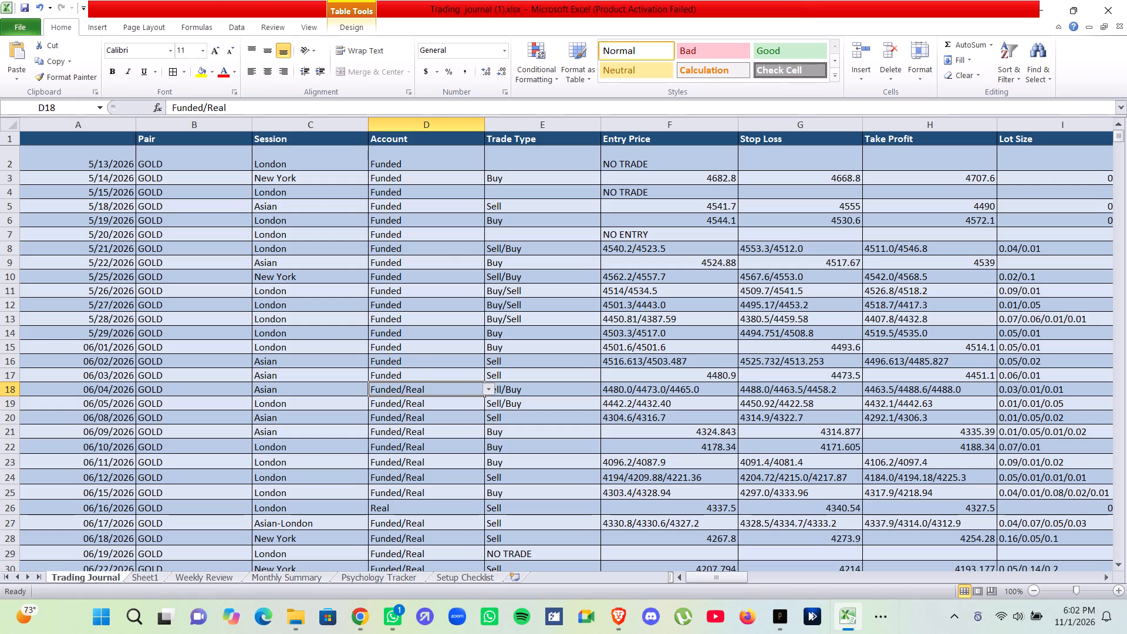
left_click(464, 407)
left_click(485, 403)
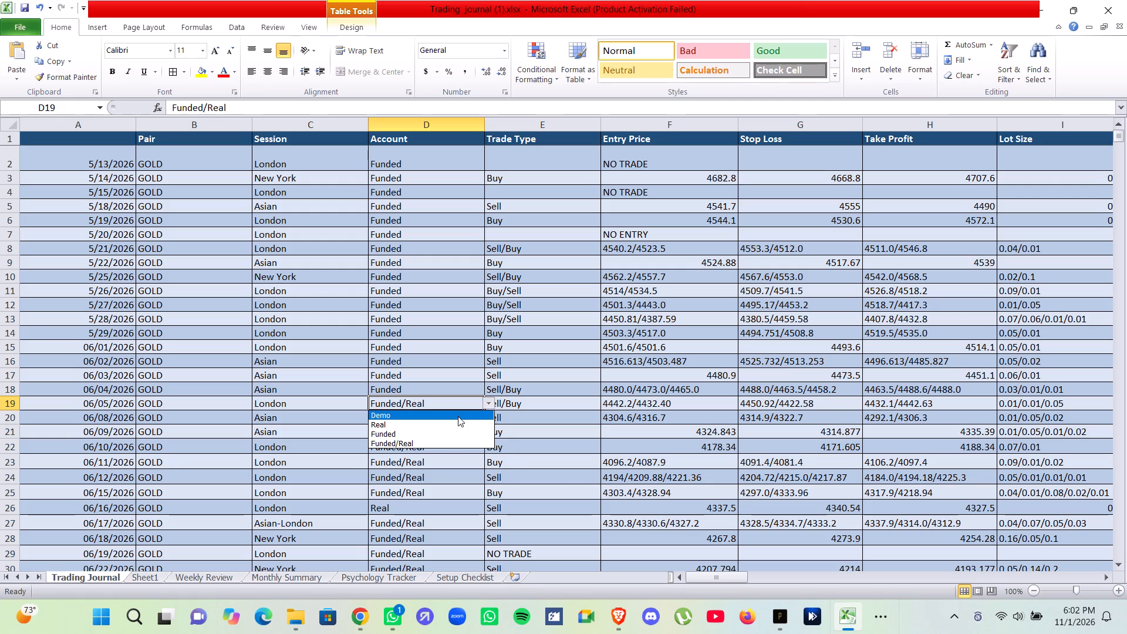
left_click(457, 432)
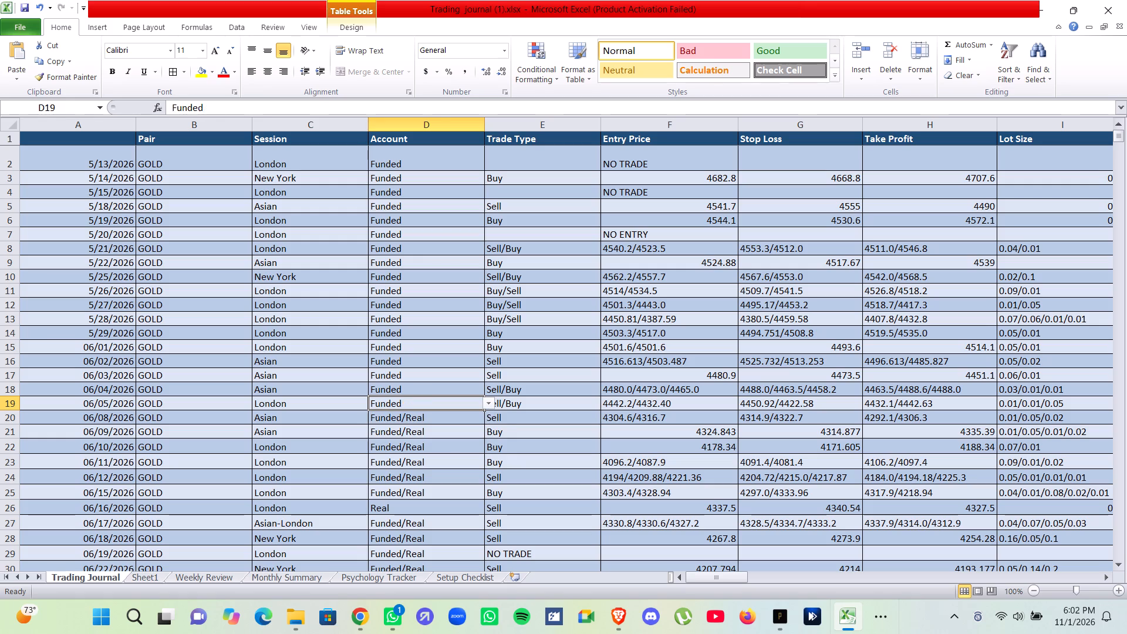
left_click(472, 419)
left_click(487, 421)
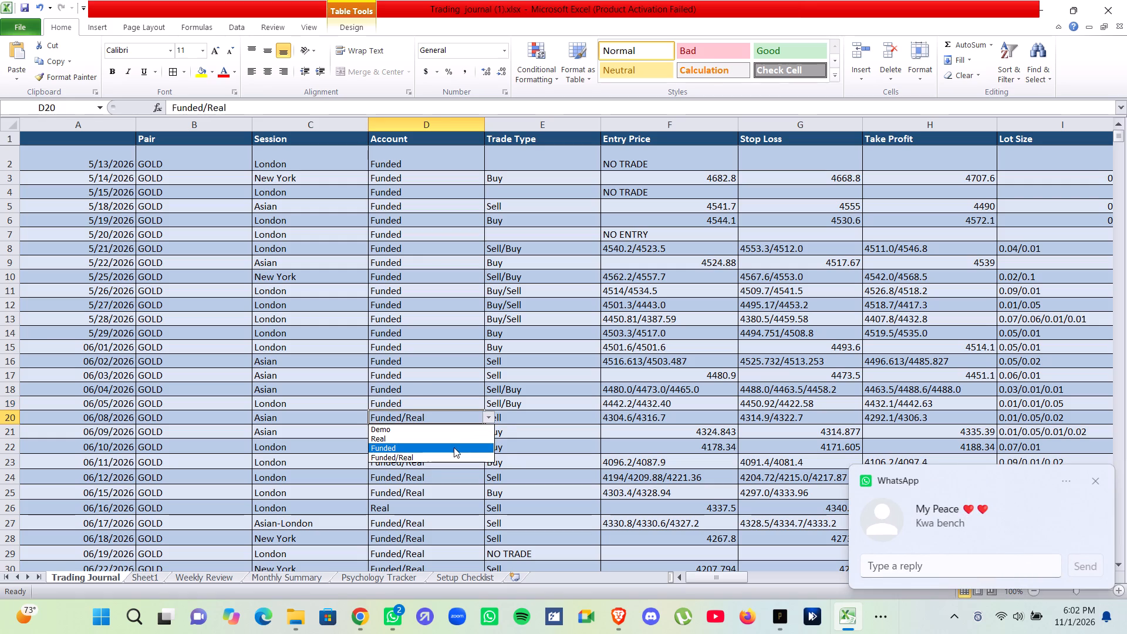
left_click(454, 447)
left_click(464, 433)
left_click(486, 433)
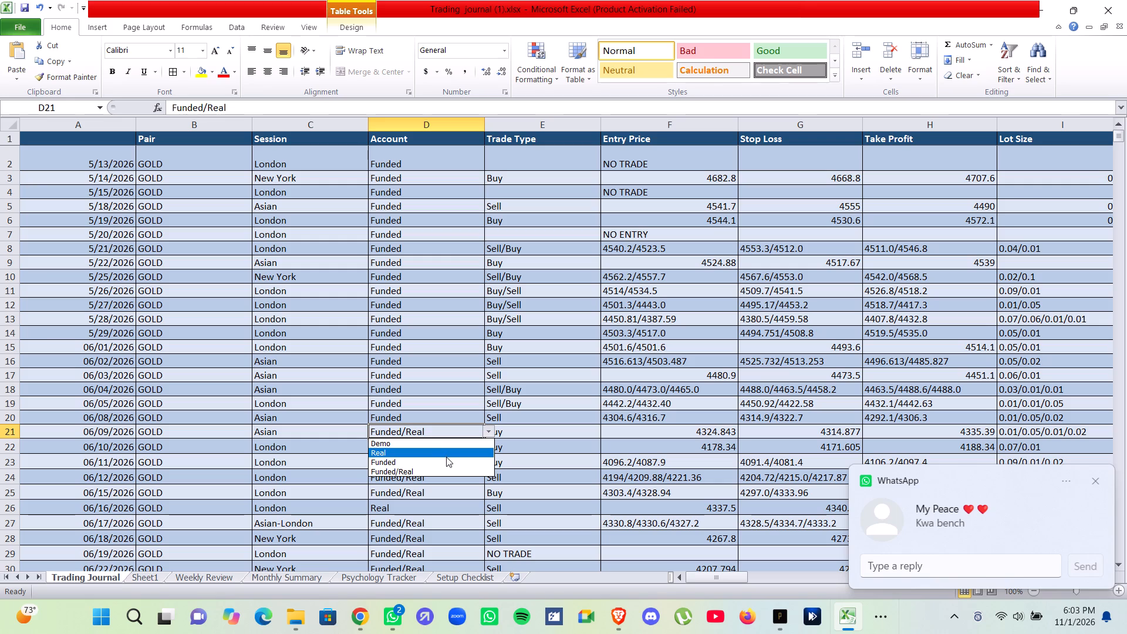
left_click(446, 460)
Set the Account in cells D22 to D25, dated 06/10/2026 to 06/15/2026, to Funded.
left_click(475, 442)
left_click(487, 445)
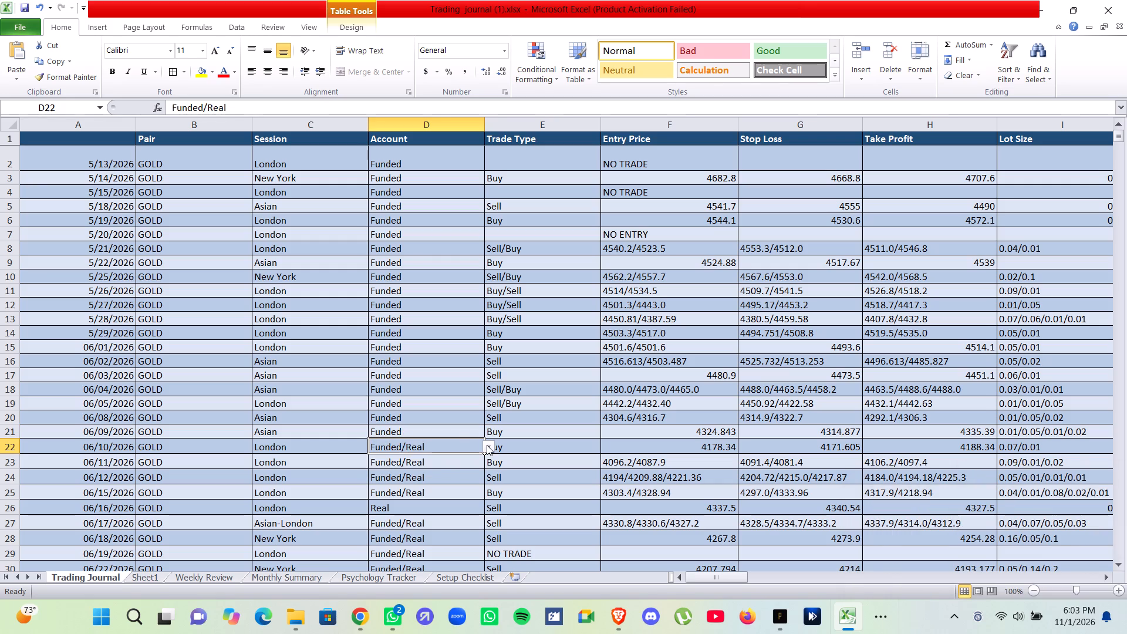
left_click(448, 475)
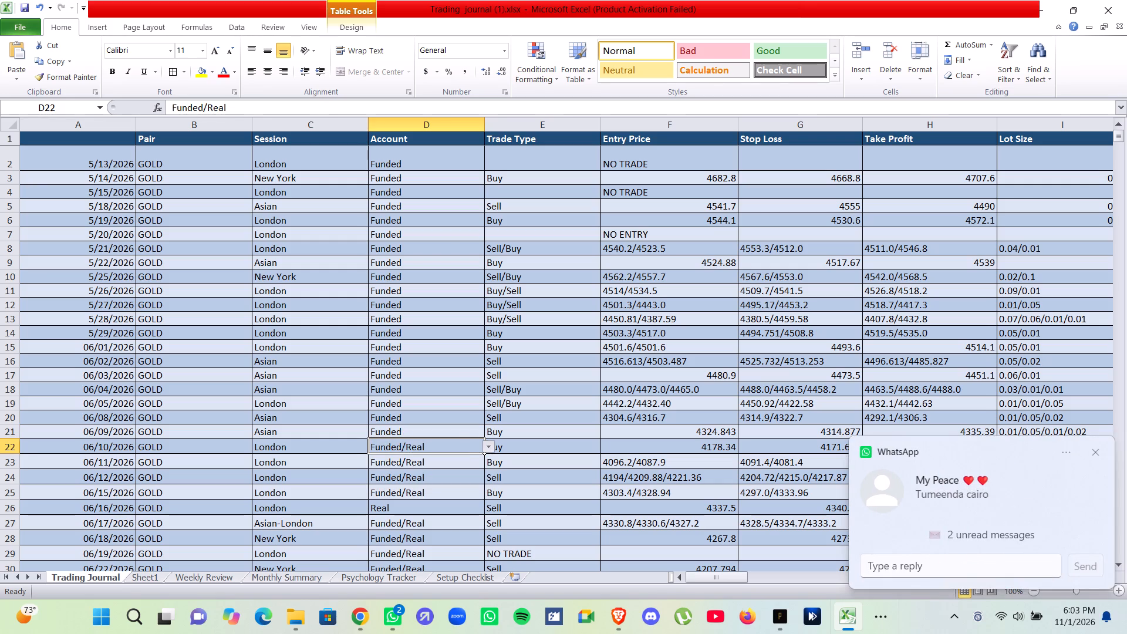
left_click(466, 461)
left_click(485, 463)
left_click(445, 490)
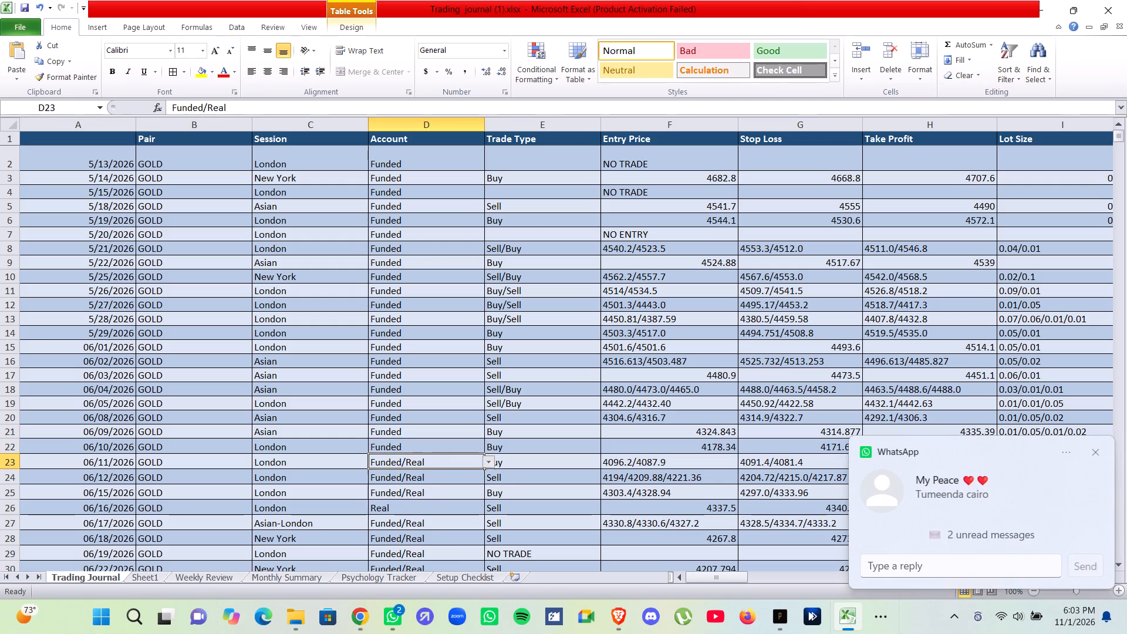
left_click(460, 481)
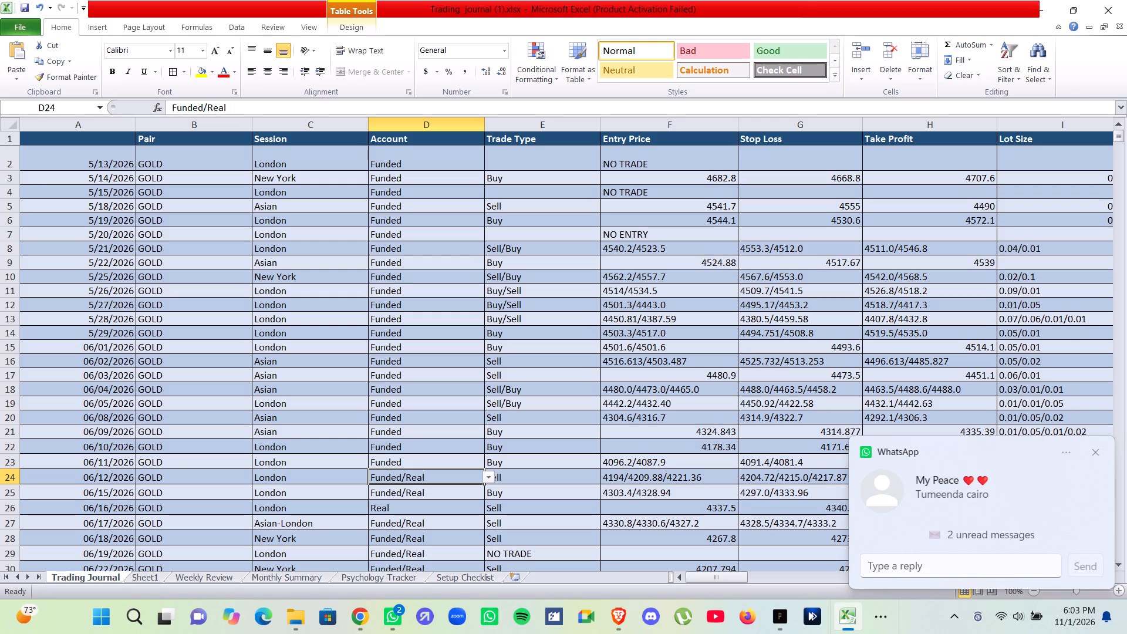
left_click(483, 477)
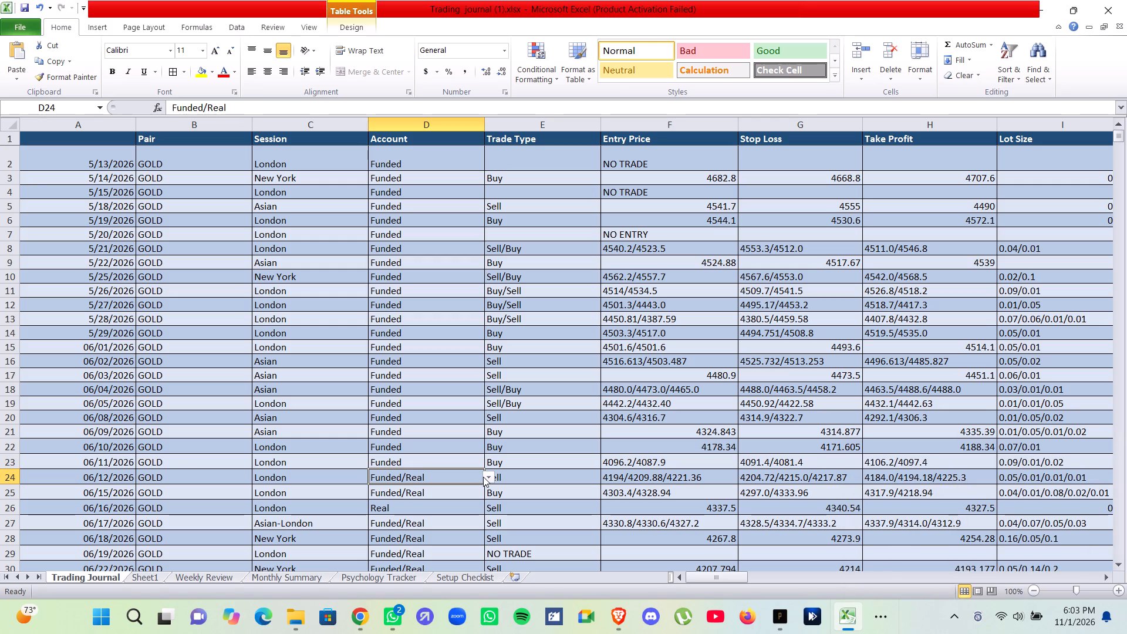
left_click(452, 505)
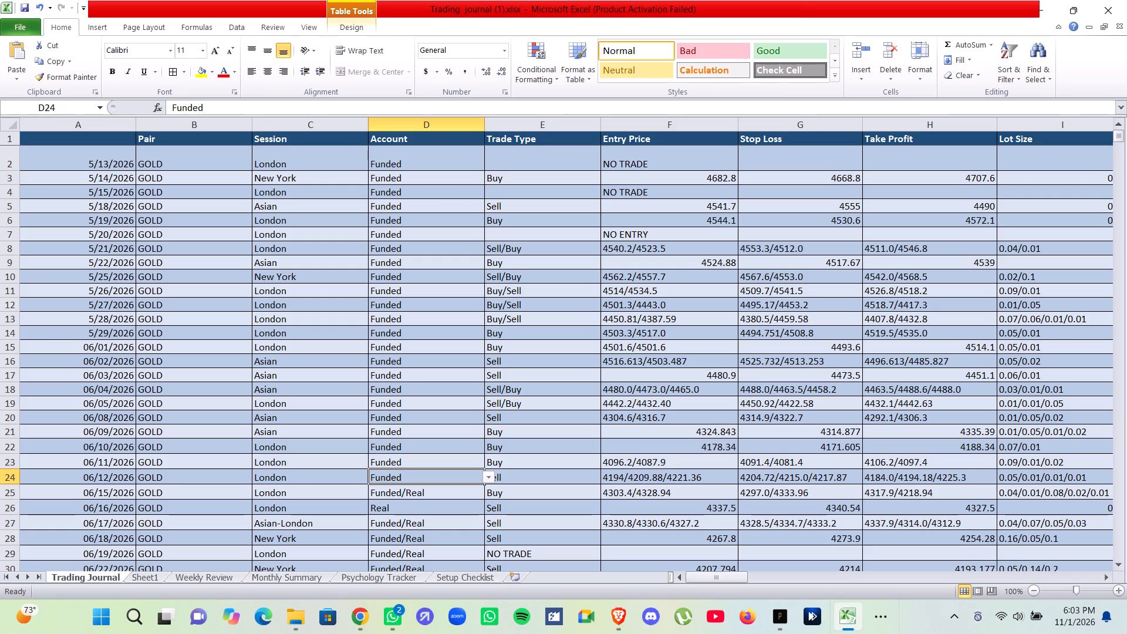
left_click(473, 497)
scroll(463, 425, "down", 4)
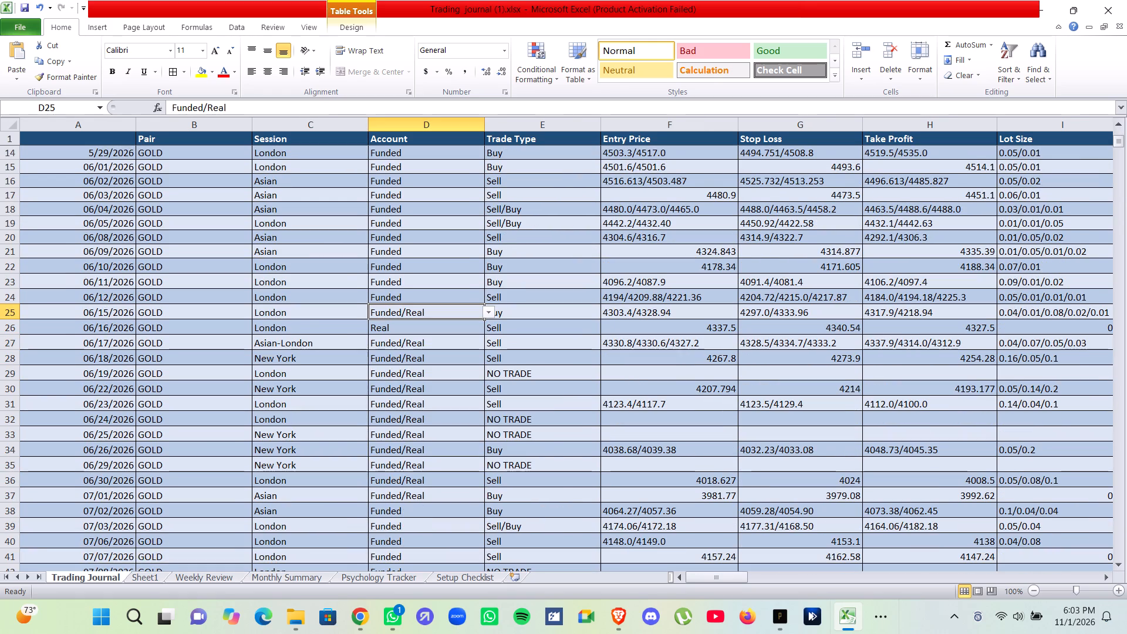
left_click(487, 314)
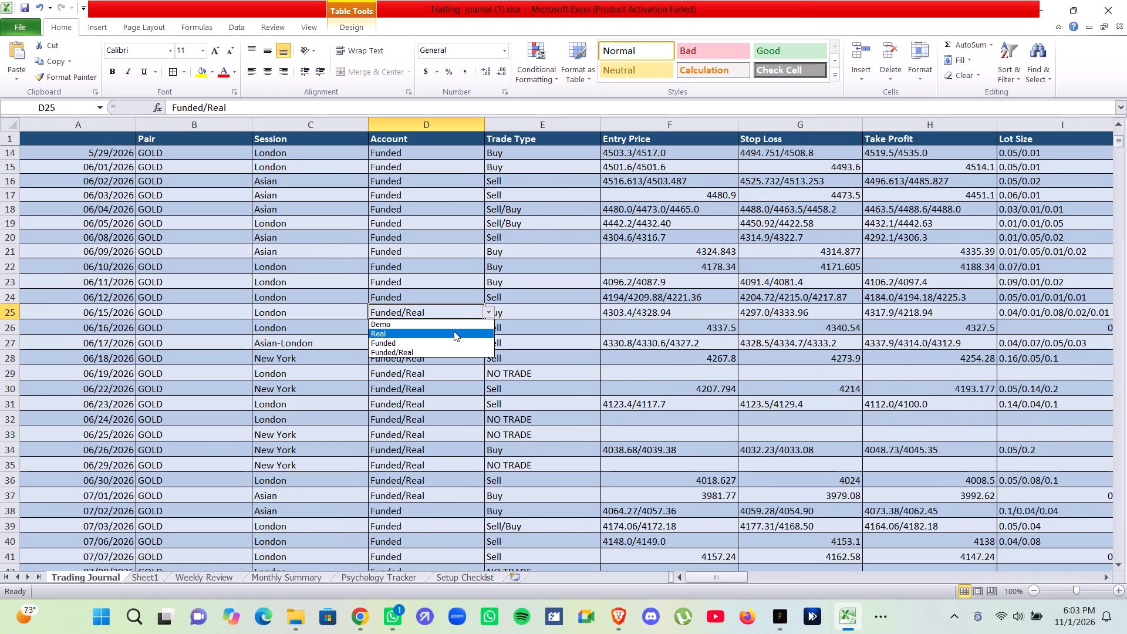
left_click(450, 340)
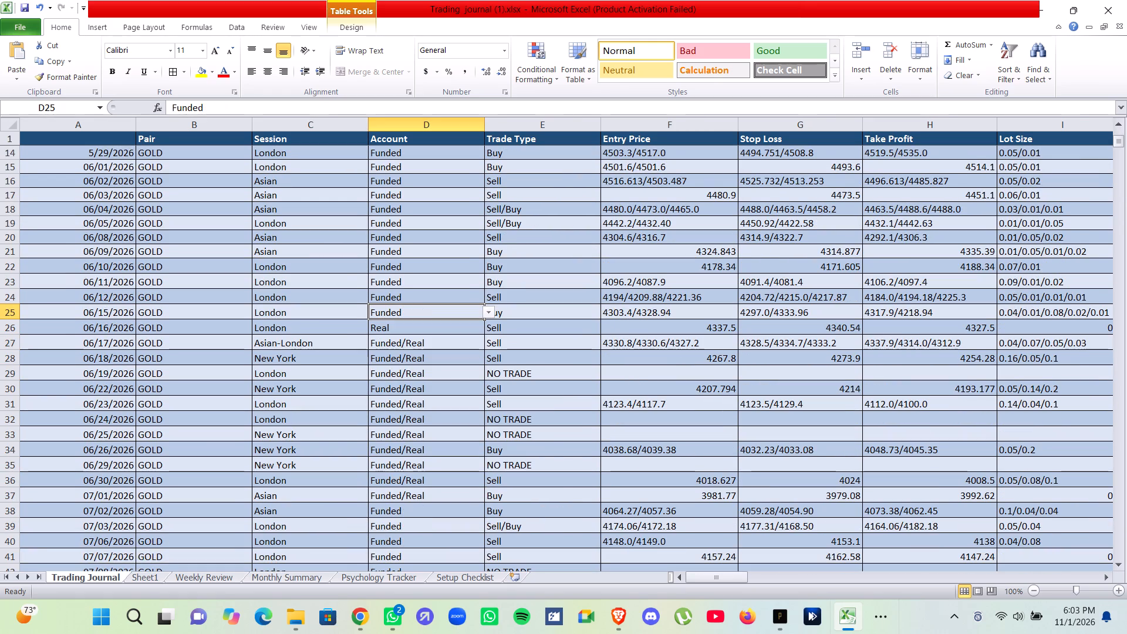
Set the Account in cells D27, D28 and D29, dated 06/17/2026 to 06/19/2026, to Real.
left_click(467, 347)
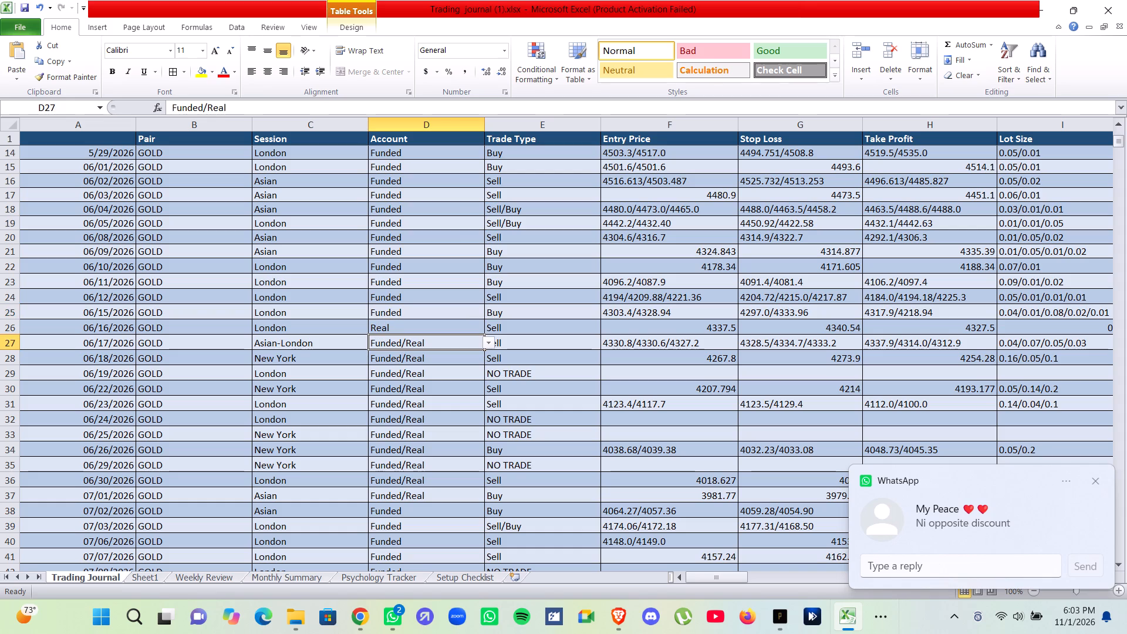
left_click(486, 343)
left_click(463, 365)
left_click(465, 361)
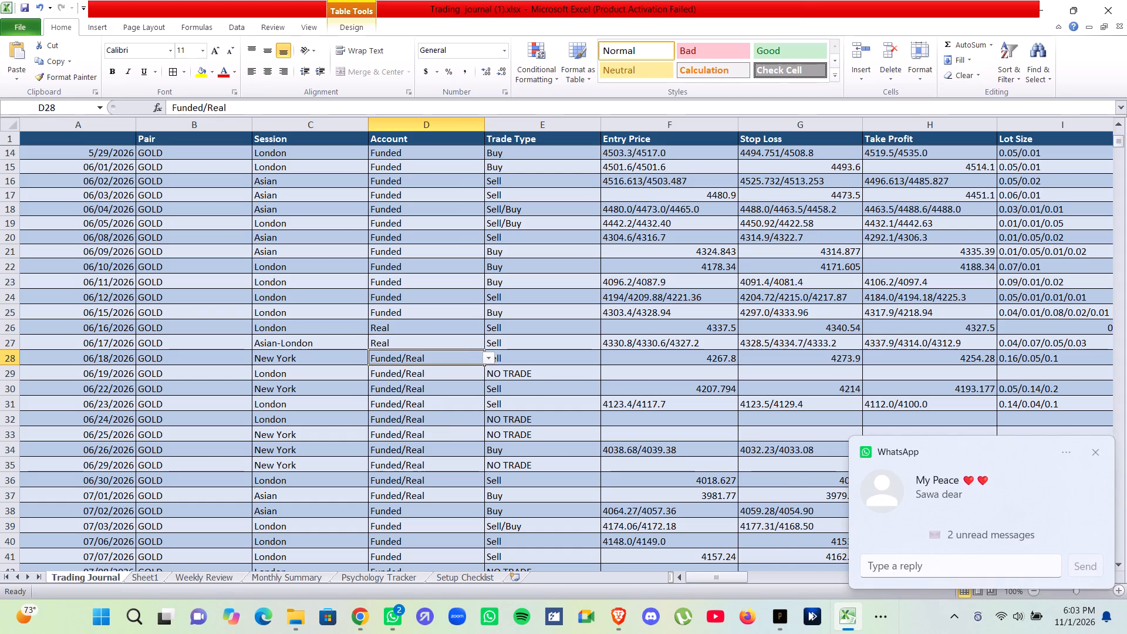
left_click(486, 359)
left_click(463, 379)
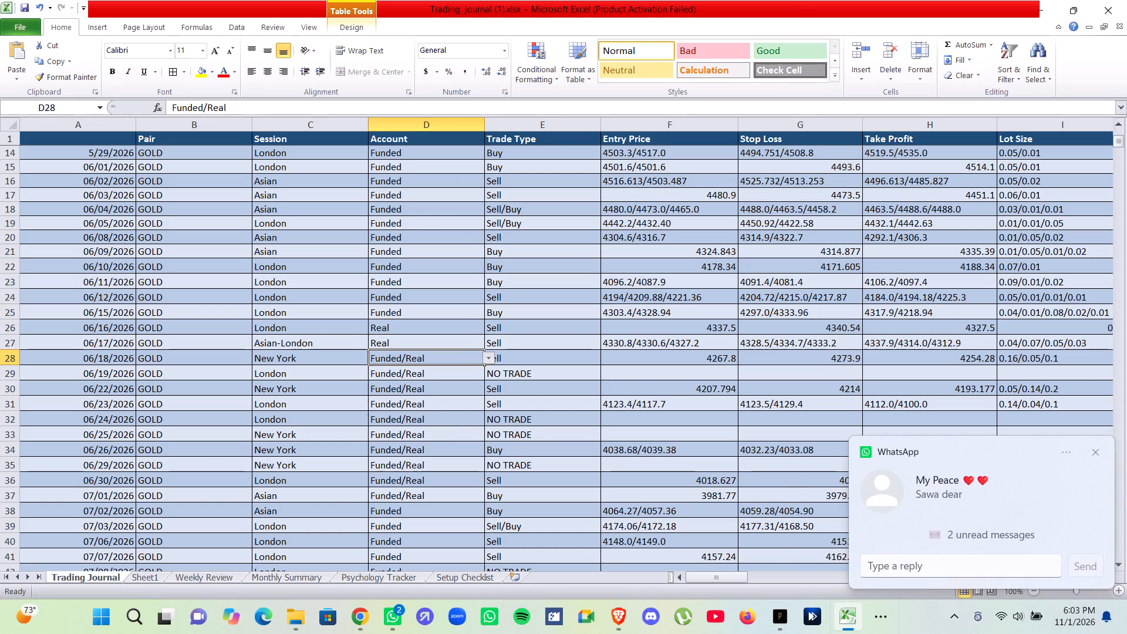
left_click(461, 379)
left_click(483, 375)
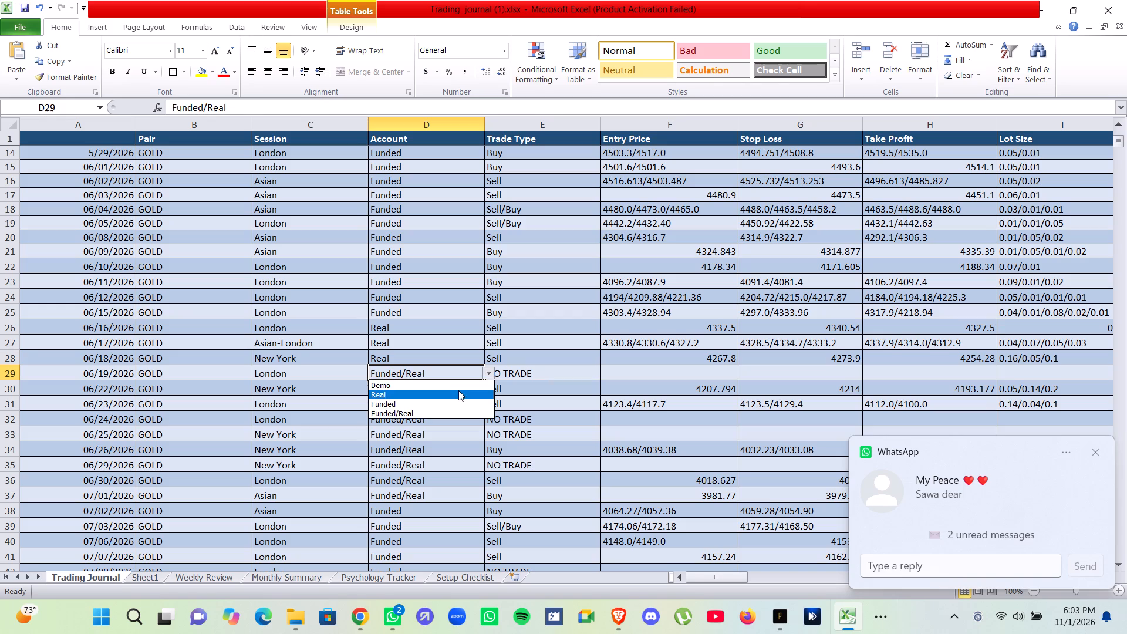
left_click(458, 391)
Set the Account in cells D30, D31 and D32, dated 06/22/2026 to 06/24/2026, to Real.
scroll(458, 383, "down", 1)
left_click(471, 348)
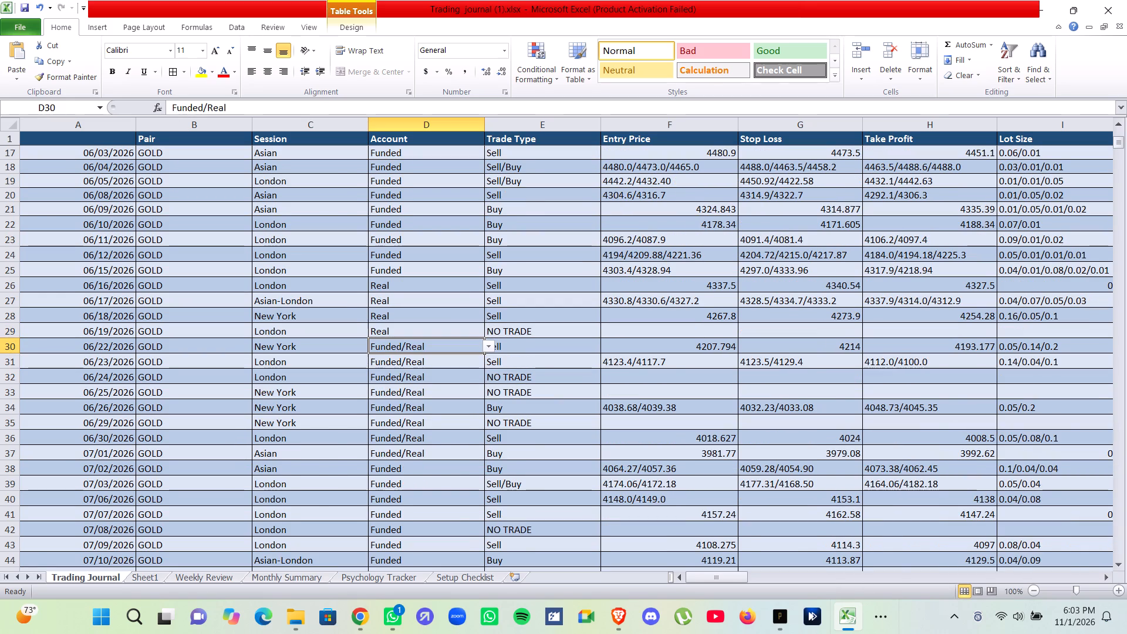
left_click(488, 350)
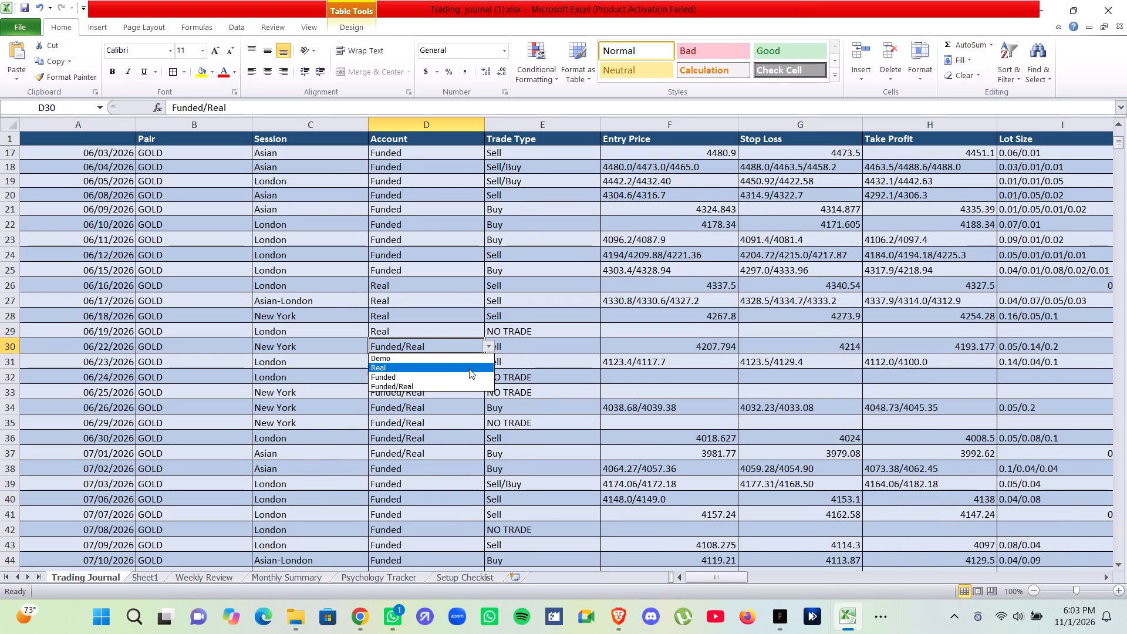
left_click(469, 369)
left_click(465, 366)
left_click(487, 361)
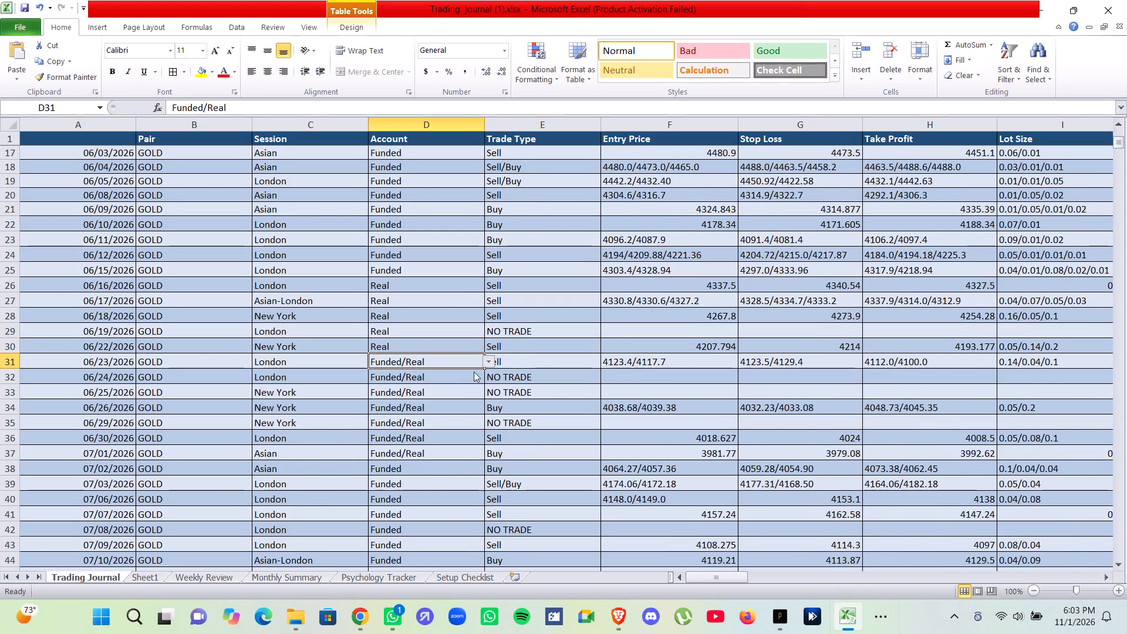
left_click(453, 383)
left_click(460, 381)
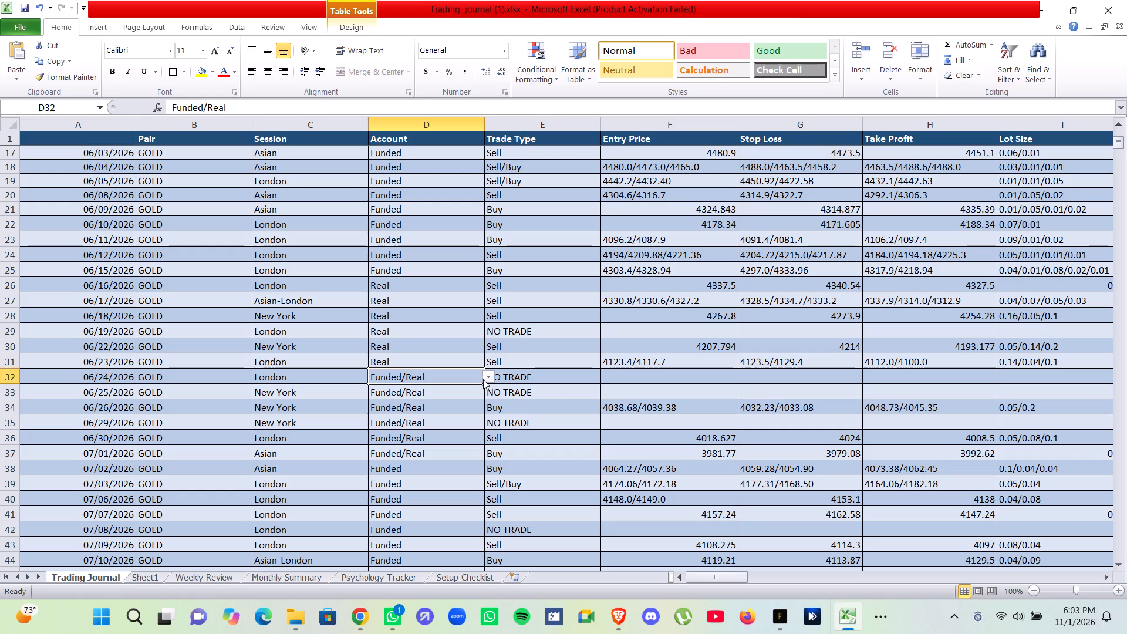
left_click(485, 377)
left_click(454, 399)
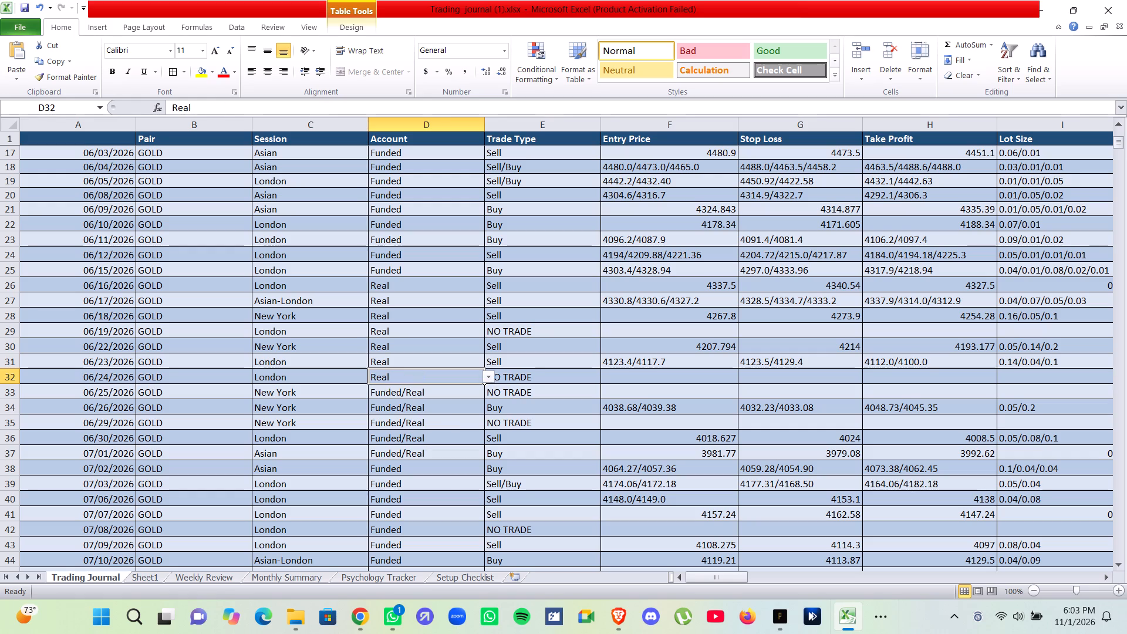
Set the Account in cells D33, D34 and D35, dated 06/25/2026 to 06/29/2026, to Real.
left_click(461, 395)
left_click(490, 392)
left_click(446, 410)
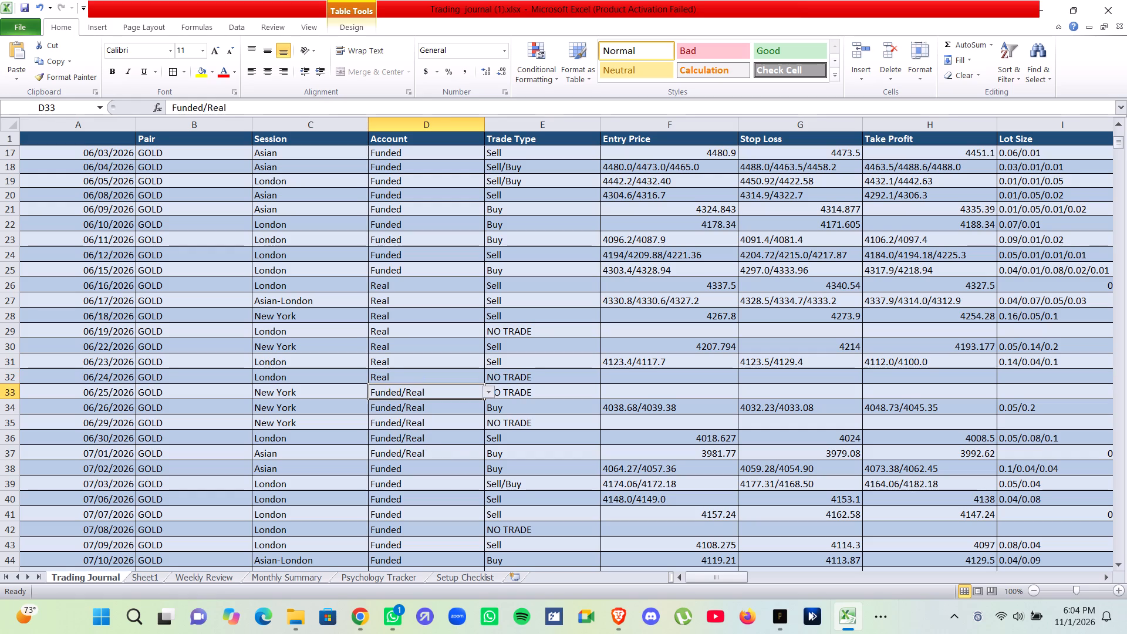
left_click(451, 409)
left_click(485, 409)
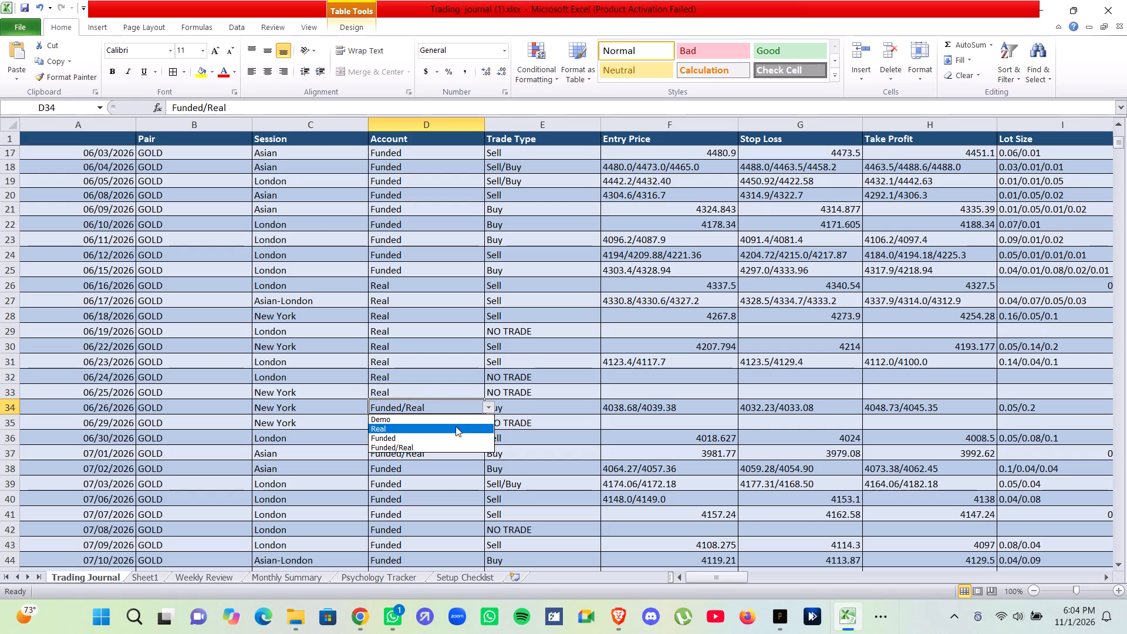
left_click(455, 426)
left_click(461, 424)
left_click(483, 424)
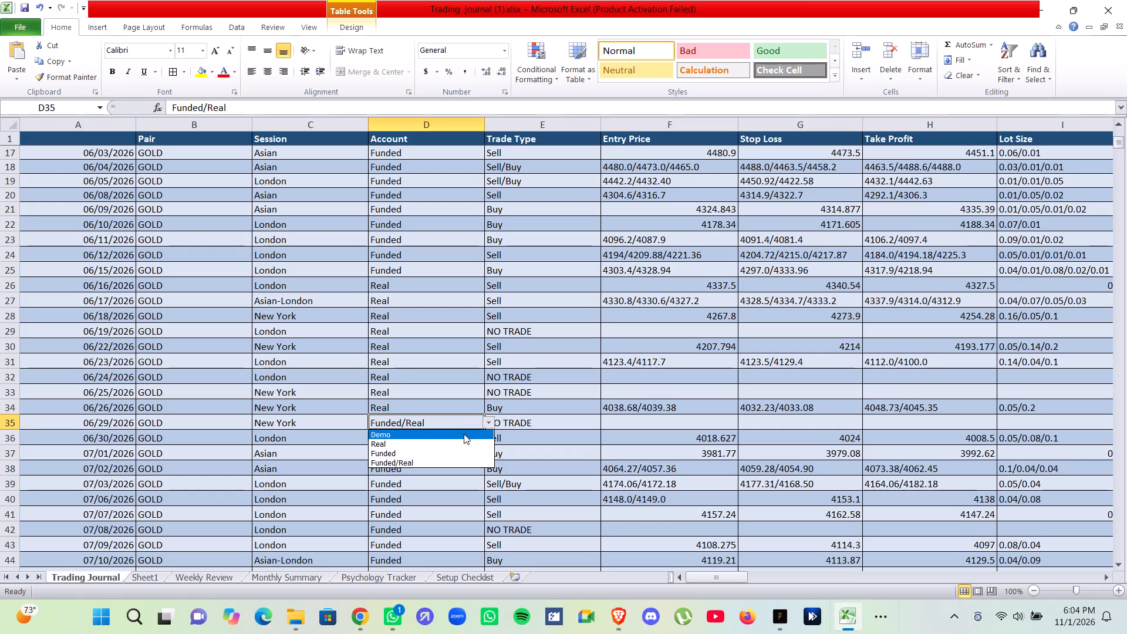
Set the Account in cells D35, D36 and D37, dated 06/29/2026 to 07/01/2026, to Real.
left_click(461, 440)
left_click(467, 440)
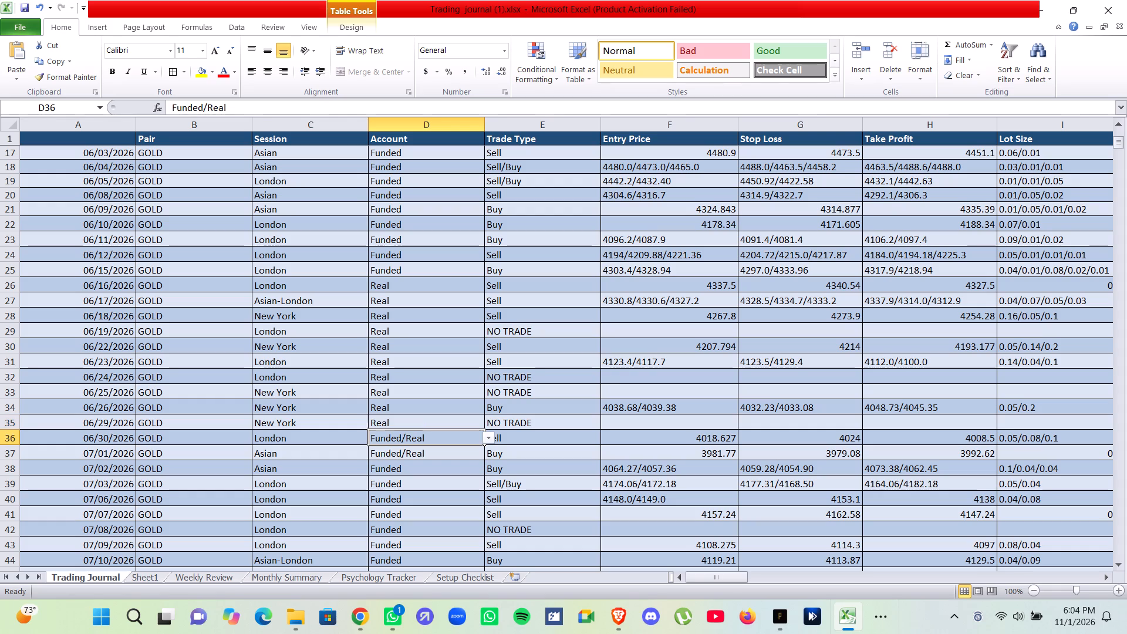
left_click(484, 439)
left_click(454, 458)
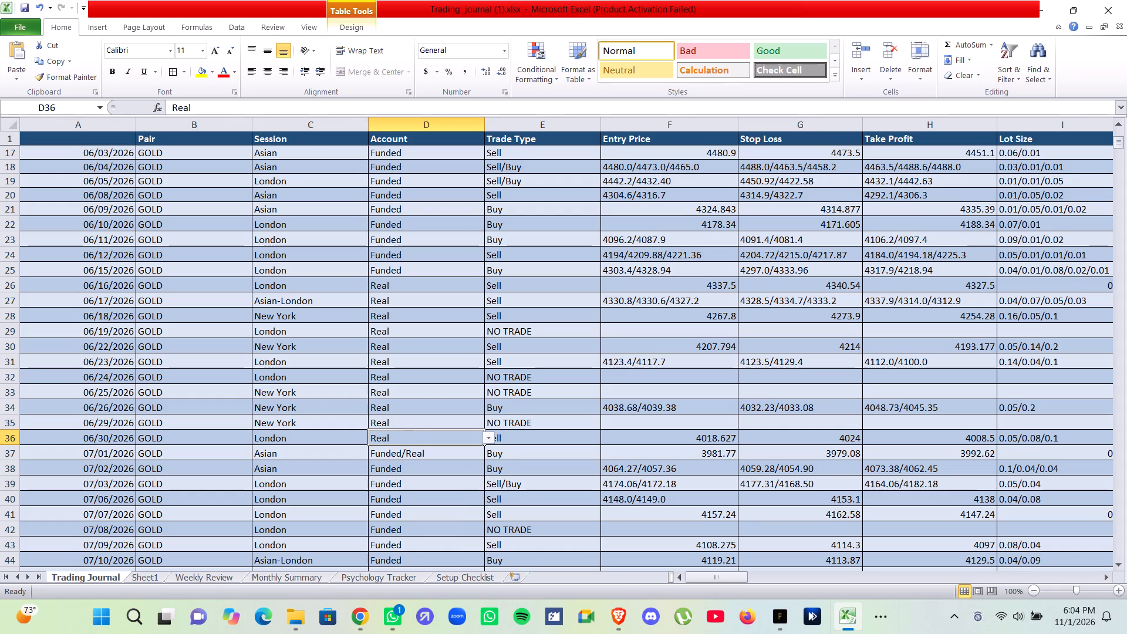
left_click(457, 458)
left_click(484, 455)
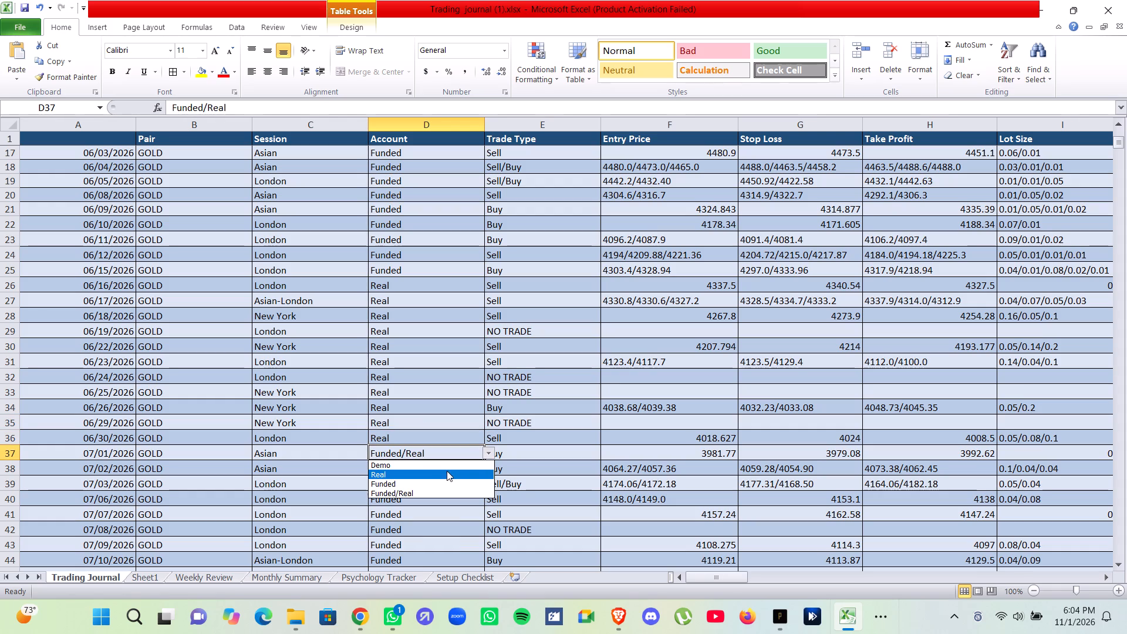
left_click(444, 477)
Set the Account in cell D61, dated 08/10/2026, to Real.
scroll(412, 421, "down", 3)
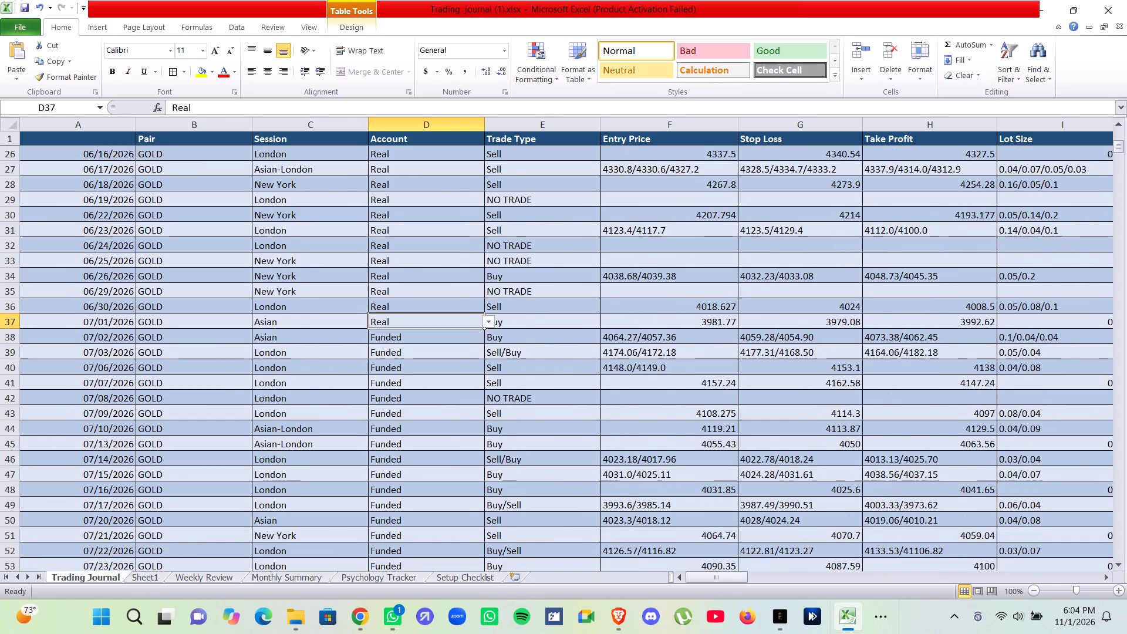
scroll(412, 421, "down", 6)
left_click(440, 417)
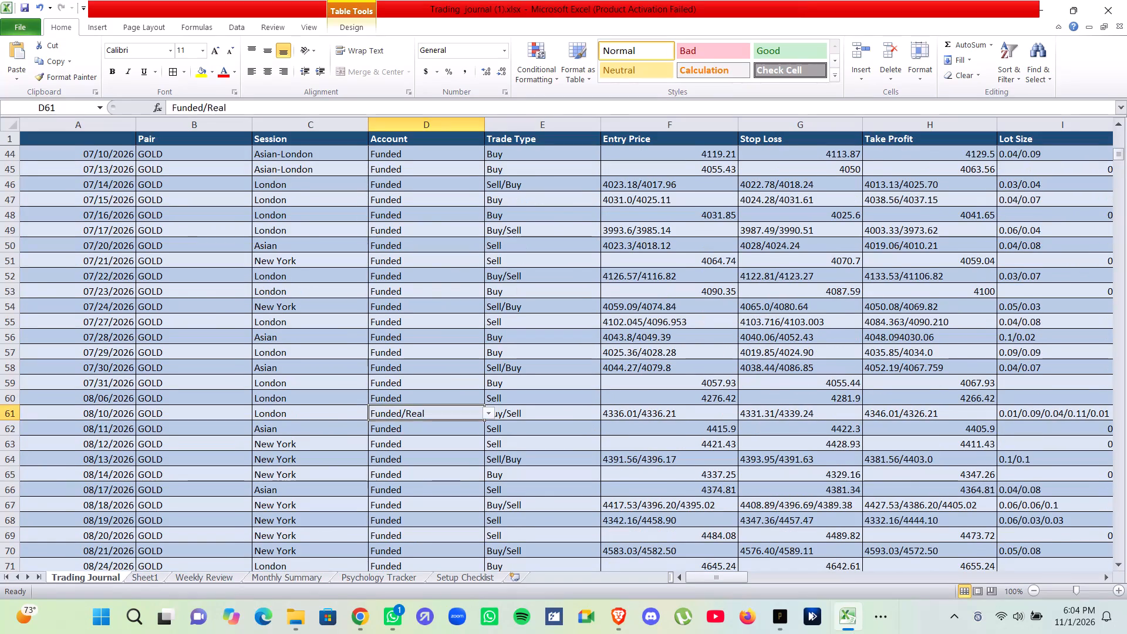
left_click(488, 414)
left_click(439, 437)
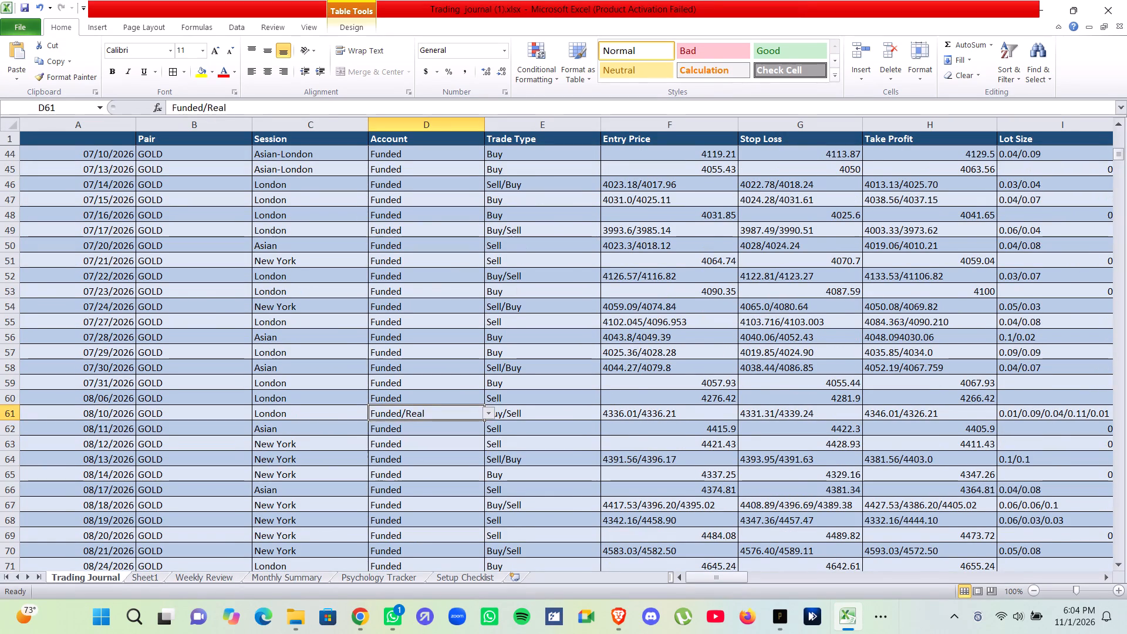
Check the Account entries from row 62 down to the last filled journal row.
scroll(440, 416, "down", 20)
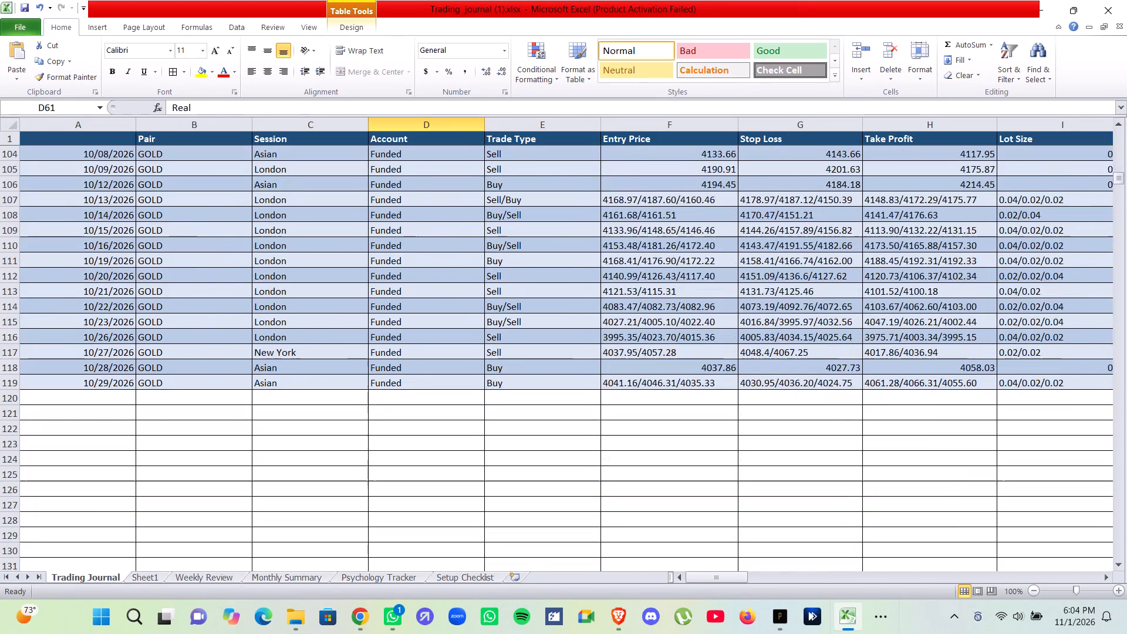
scroll(440, 416, "up", 20)
scroll(440, 416, "up", 2)
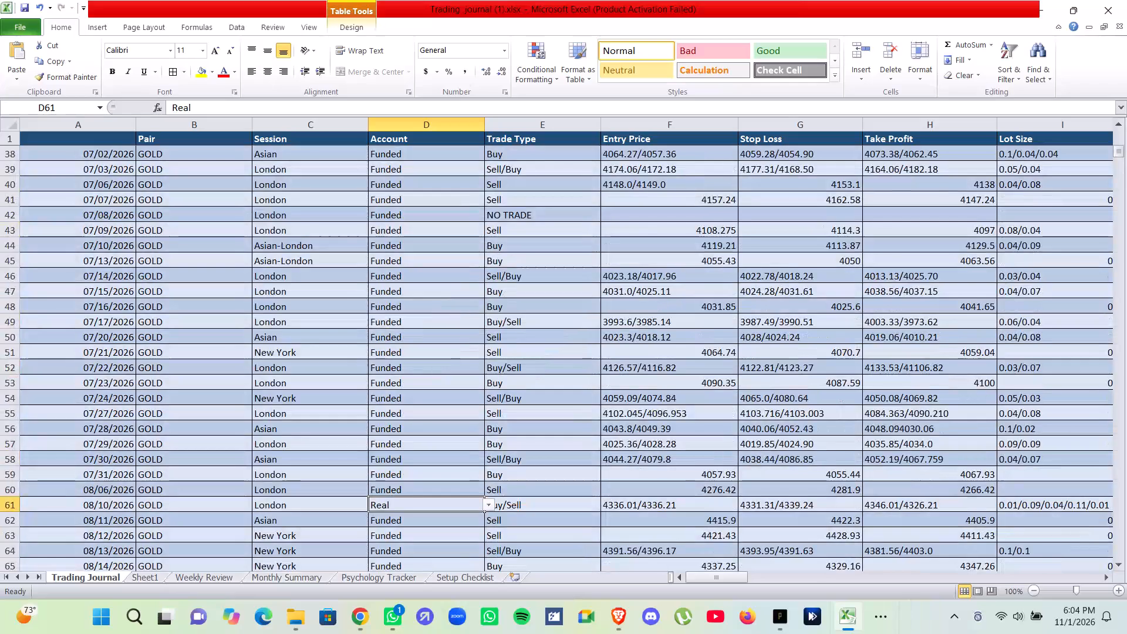
Set the Account in cell D85, dated 09/11/2026, to Funded.
scroll(442, 407, "down", 6)
scroll(442, 408, "up", 17)
scroll(441, 409, "up", 11)
scroll(440, 409, "down", 7)
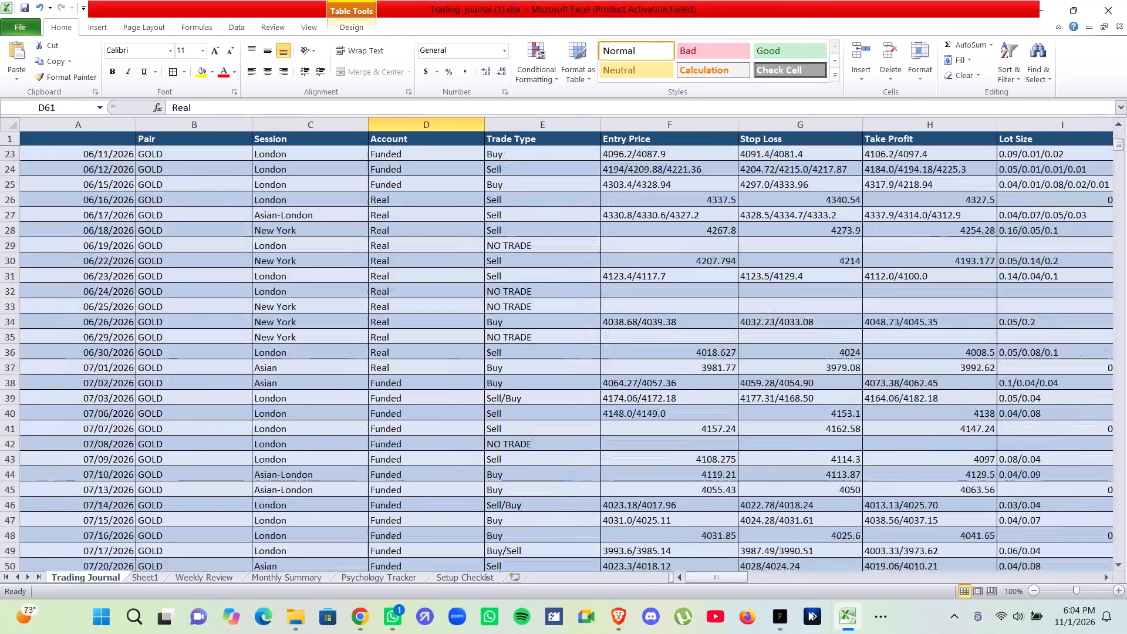
scroll(440, 409, "down", 20)
scroll(440, 409, "up", 3)
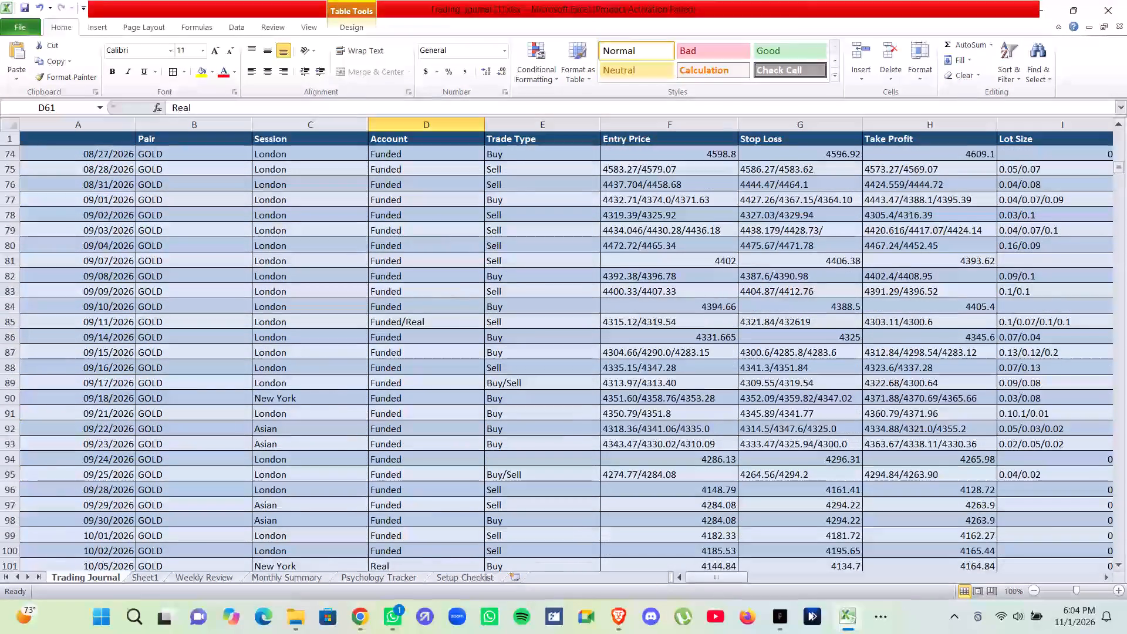
left_click(465, 326)
left_click(486, 322)
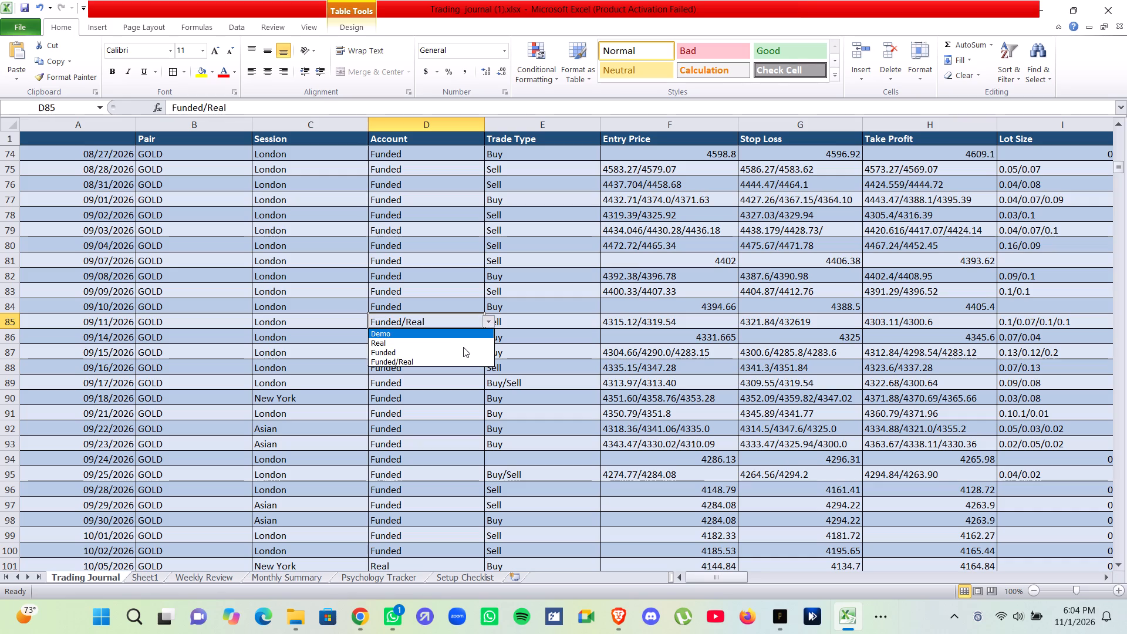
left_click(463, 351)
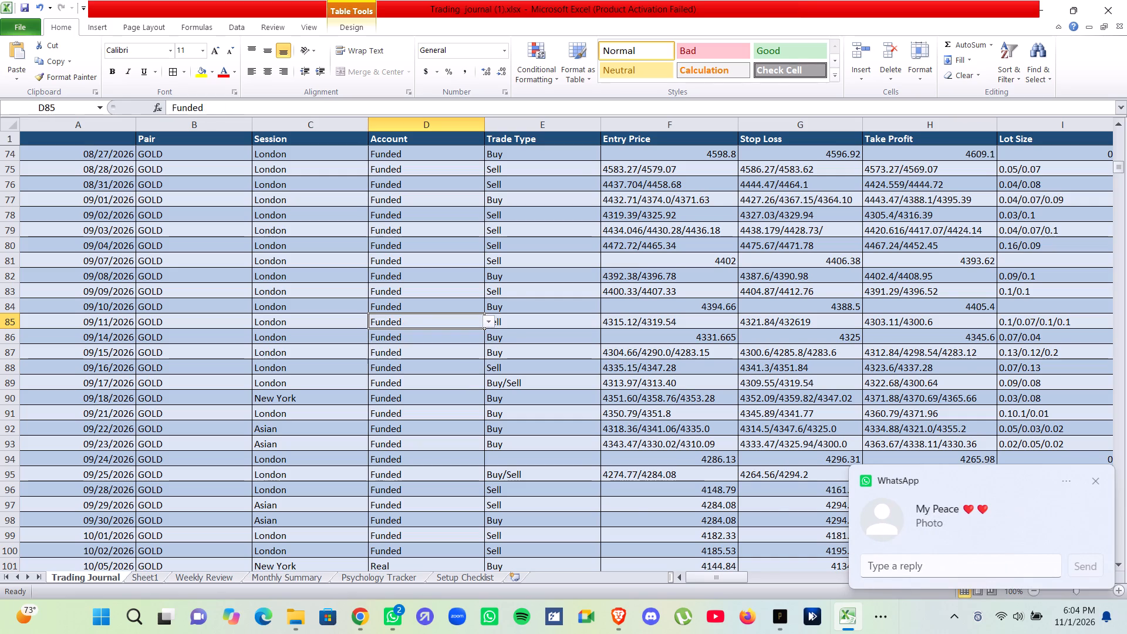
Set the Account in cell D102, dated 10/06/2026, to Funded and in D103, dated 10/07/2026, to Real.
scroll(451, 362, "down", 7)
left_click(474, 262)
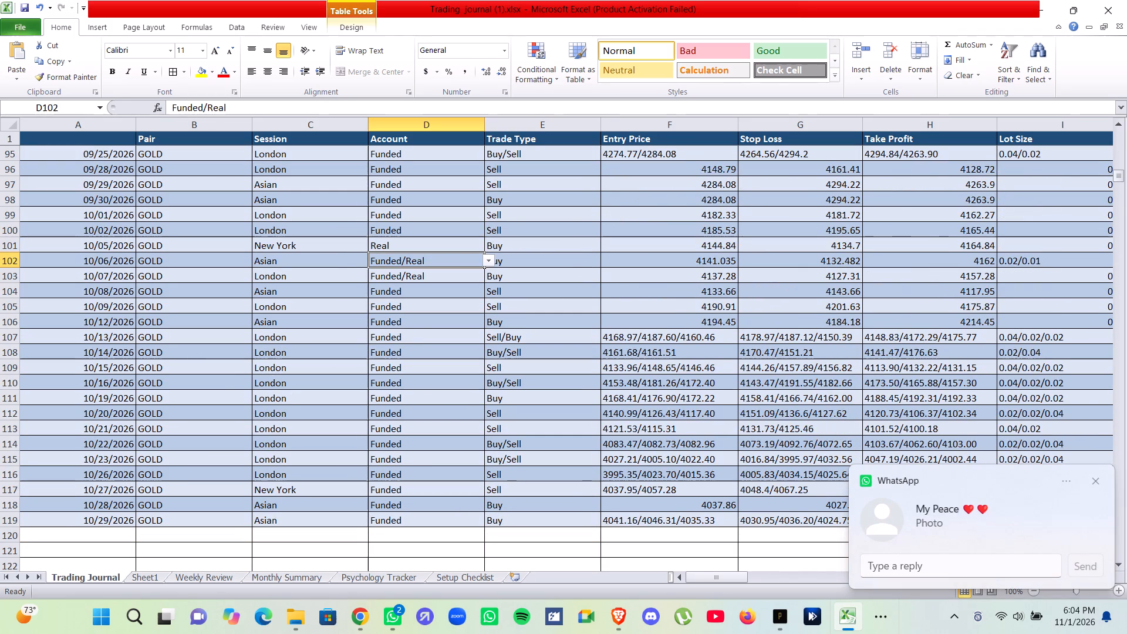
left_click(489, 266)
left_click(470, 291)
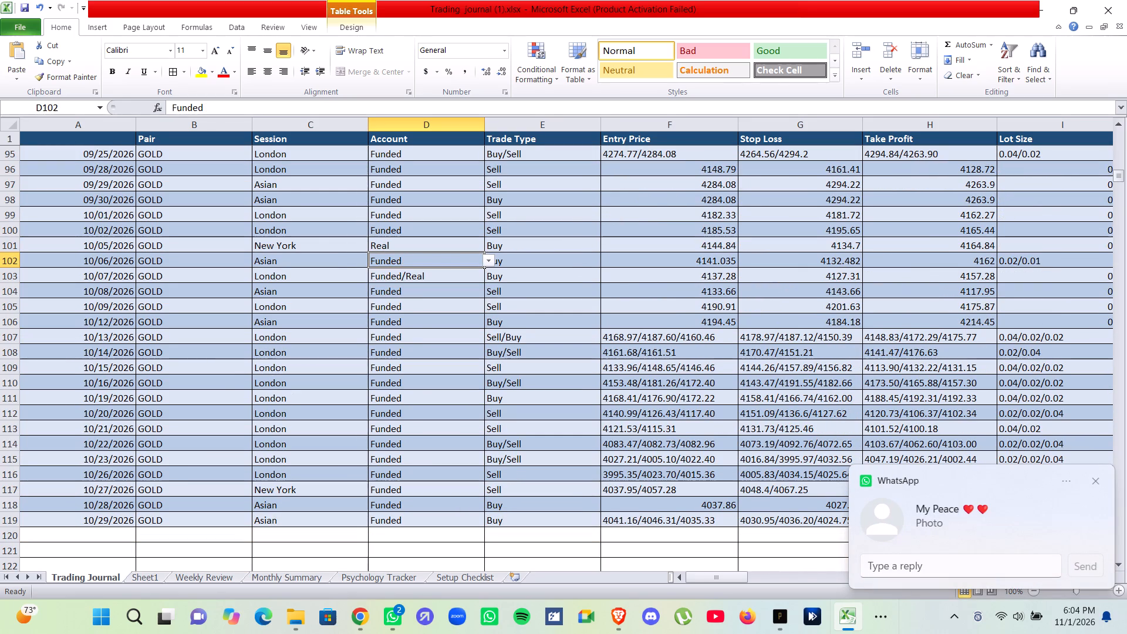
left_click(469, 279)
left_click(487, 277)
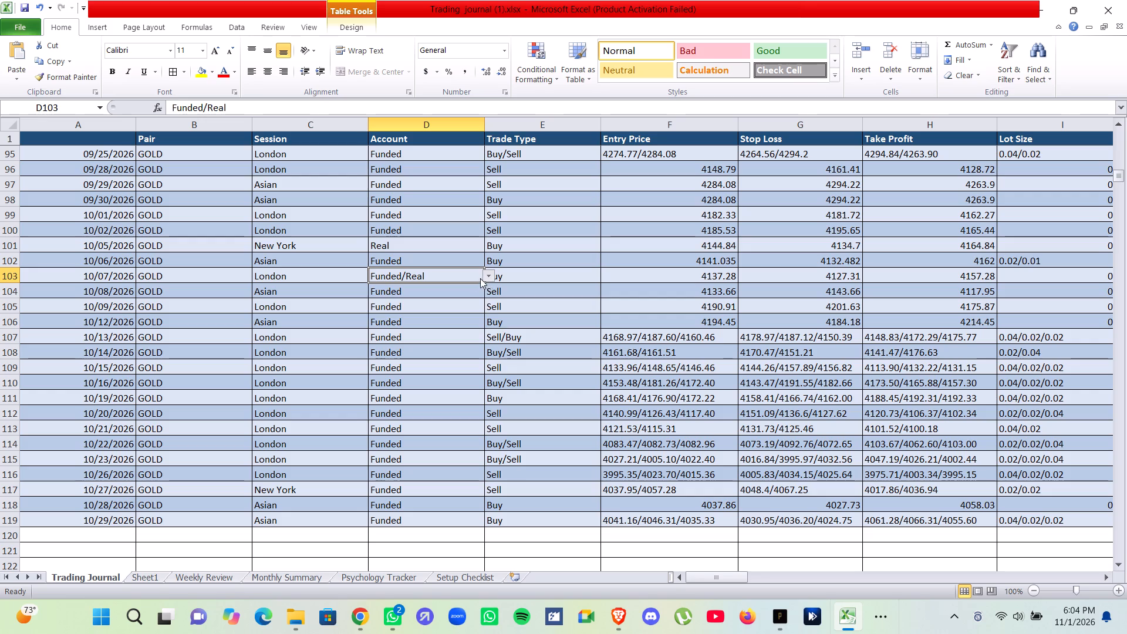
left_click(464, 299)
Check the journal entries from the last filled row back to the top, ending at Trade Type cell E8, dated 5/21/2026.
scroll(459, 336, "down", 1)
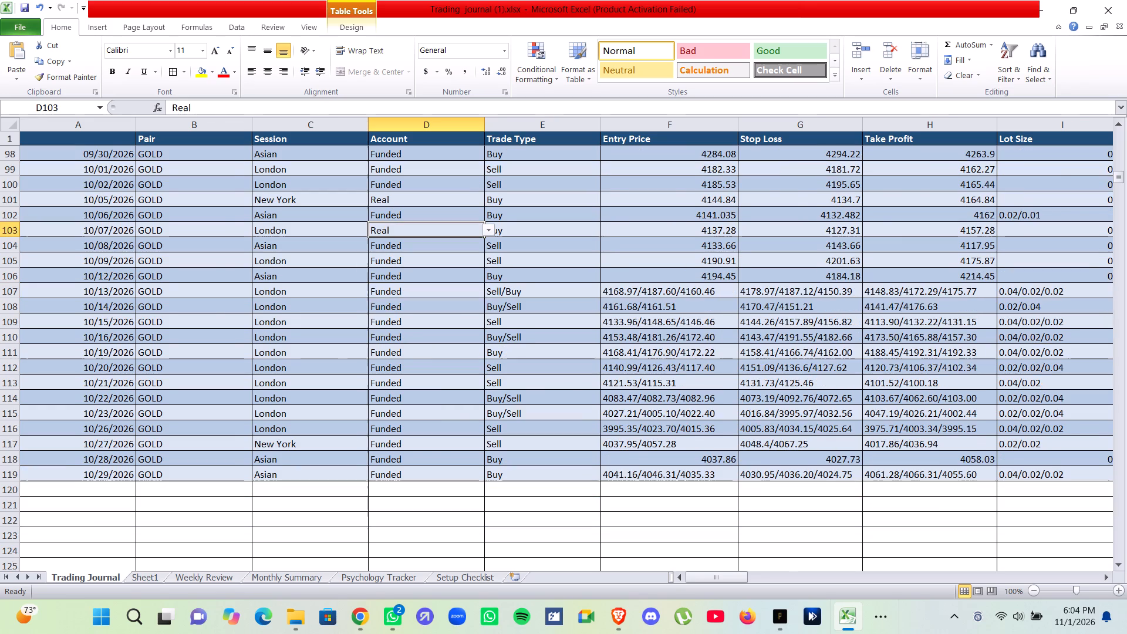
scroll(458, 337, "up", 10)
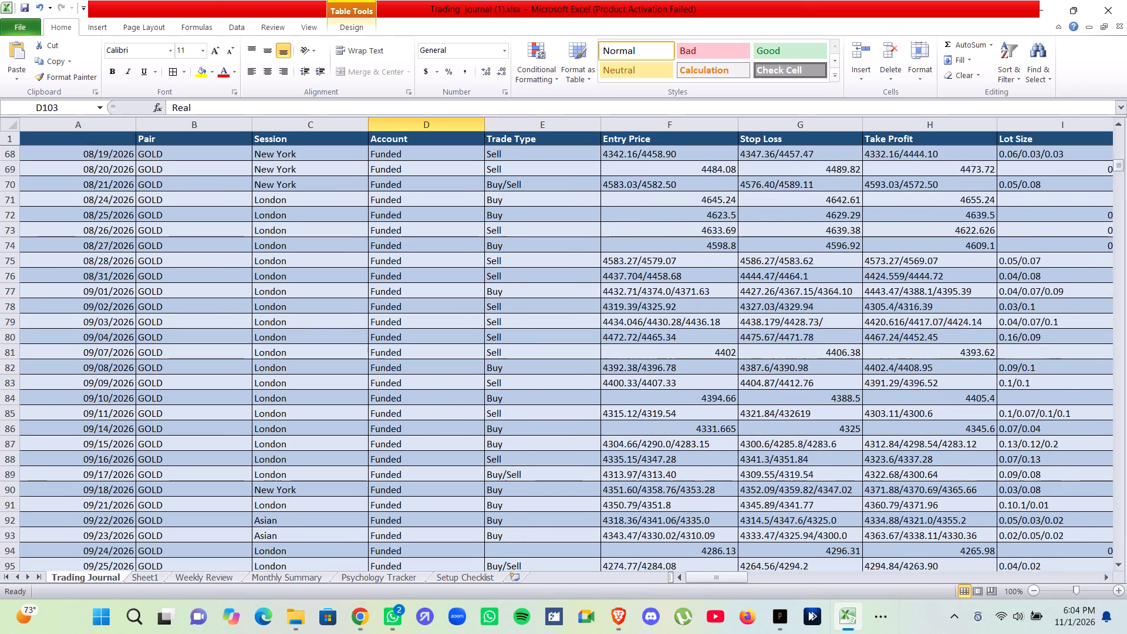
scroll(456, 338, "up", 20)
scroll(454, 339, "up", 9)
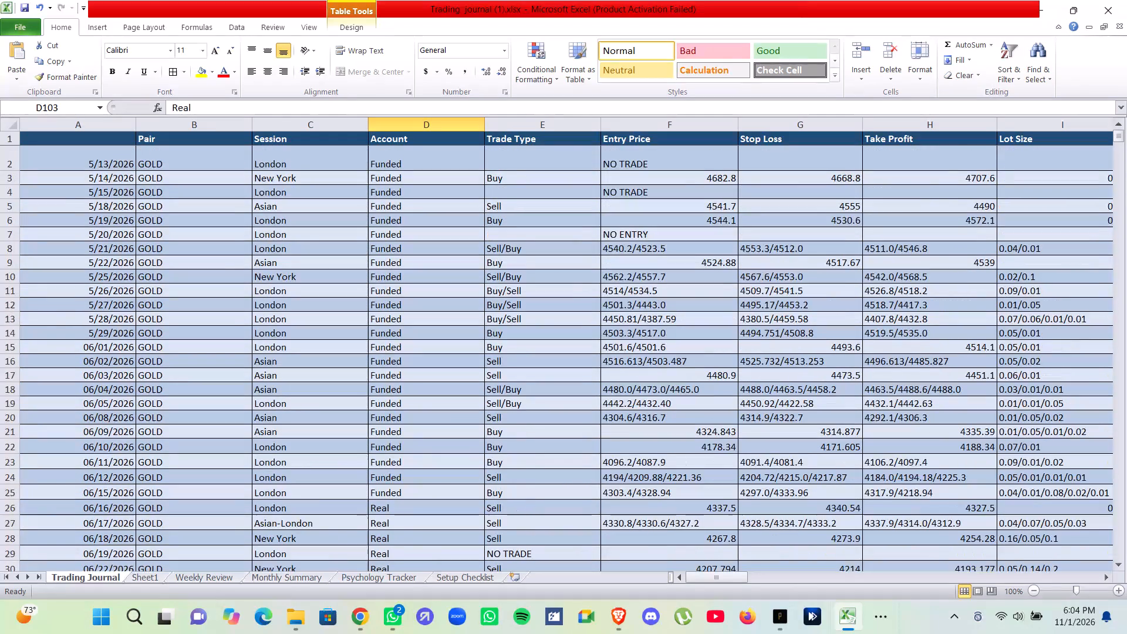
left_click(544, 257)
left_click(550, 249)
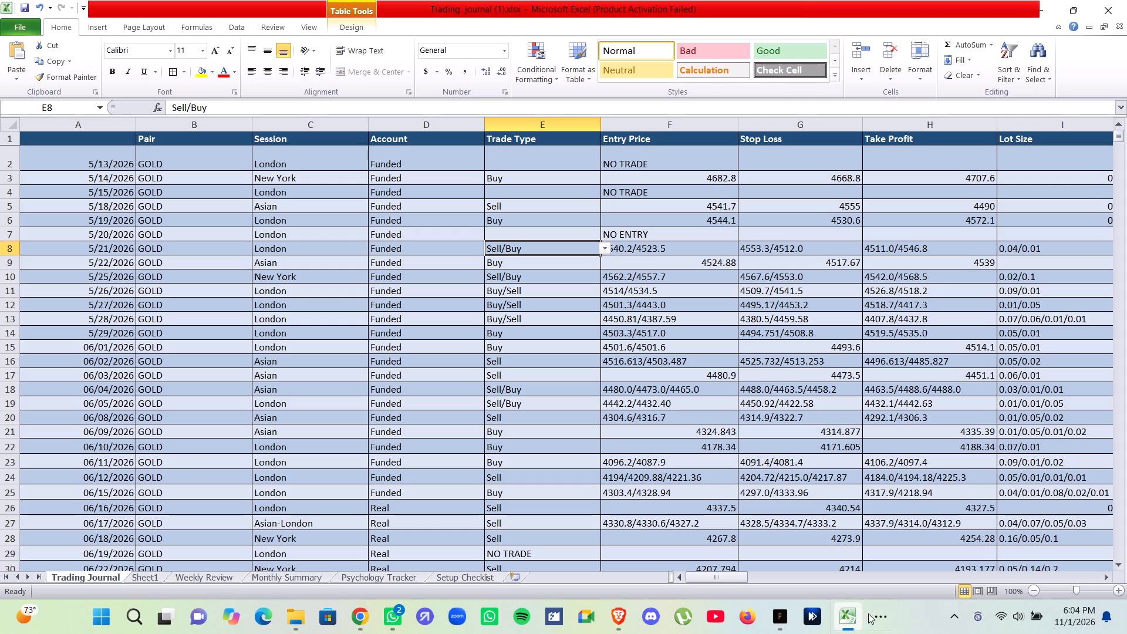
Show the additional running apps hidden in the taskbar overflow.
left_click(881, 623)
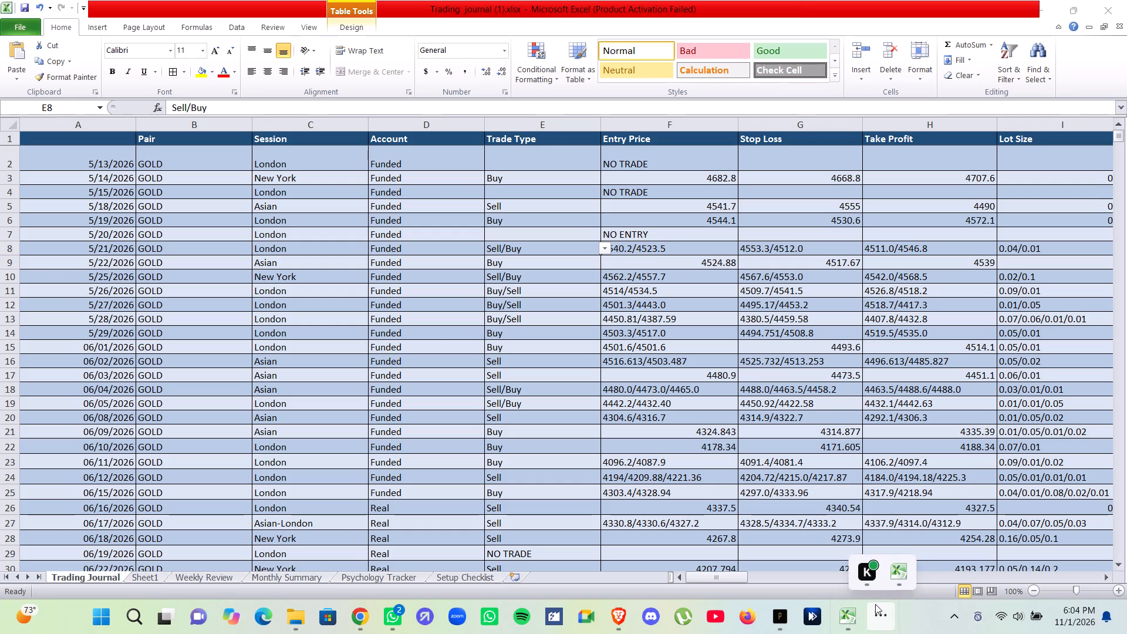